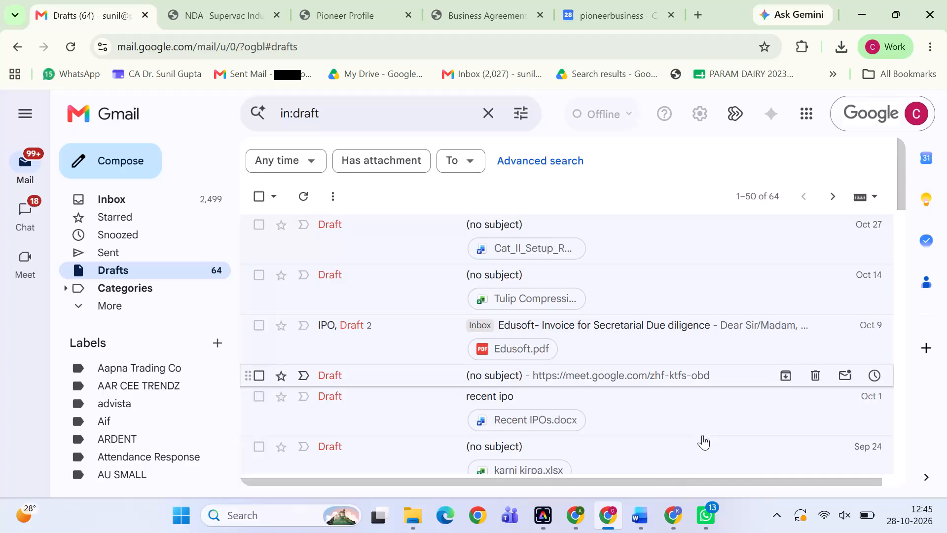
Switch to the other Chrome window, which has Business Advisory Services updated.pdf open.
{"action": "left_click", "coordinate": [586, 520]}
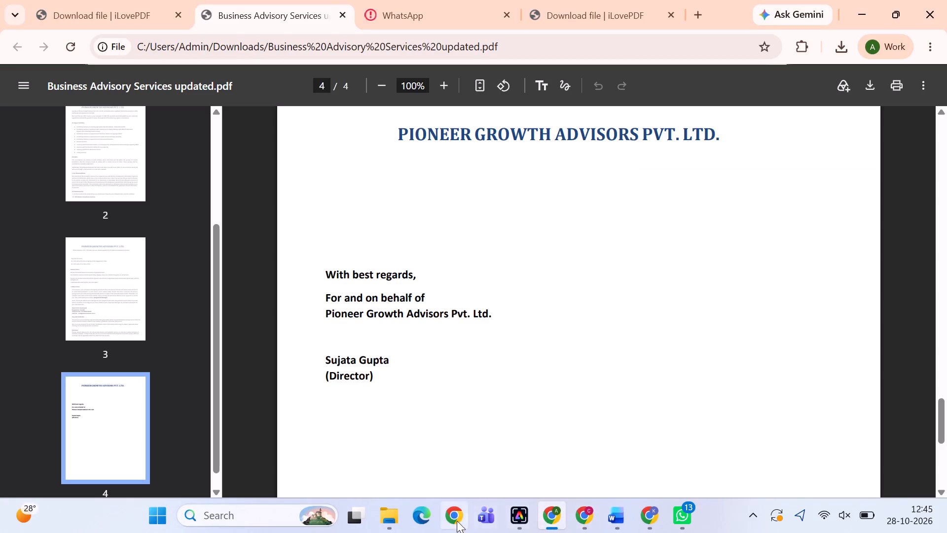
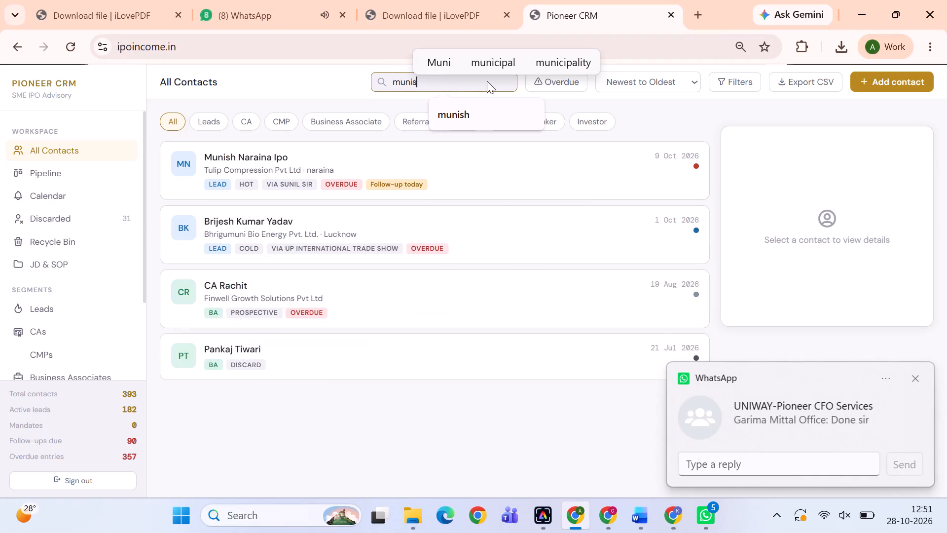
Search all contacts for munish and open the Tulip Compression Pvt Ltd lead to review its notes and attachments.
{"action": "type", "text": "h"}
{"action": "left_click", "coordinate": [472, 179]}
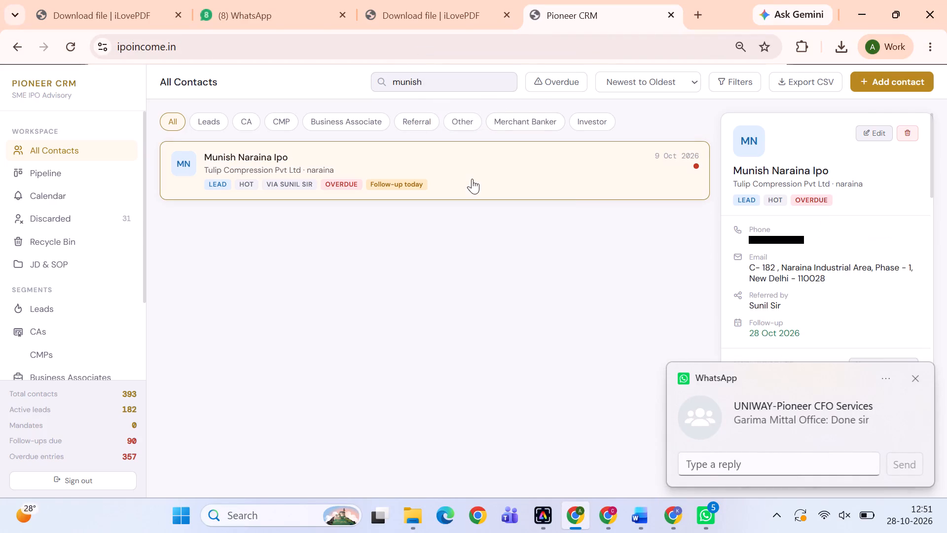
{"action": "scroll", "coordinate": [886, 392], "scroll_direction": "down", "scroll_amount": 4}
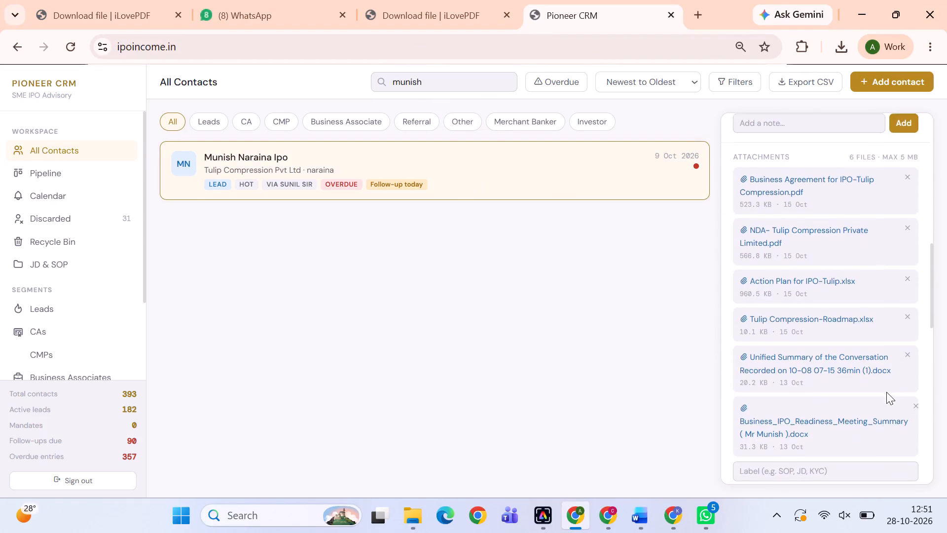
{"action": "scroll", "coordinate": [780, 372], "scroll_direction": "up", "scroll_amount": 2}
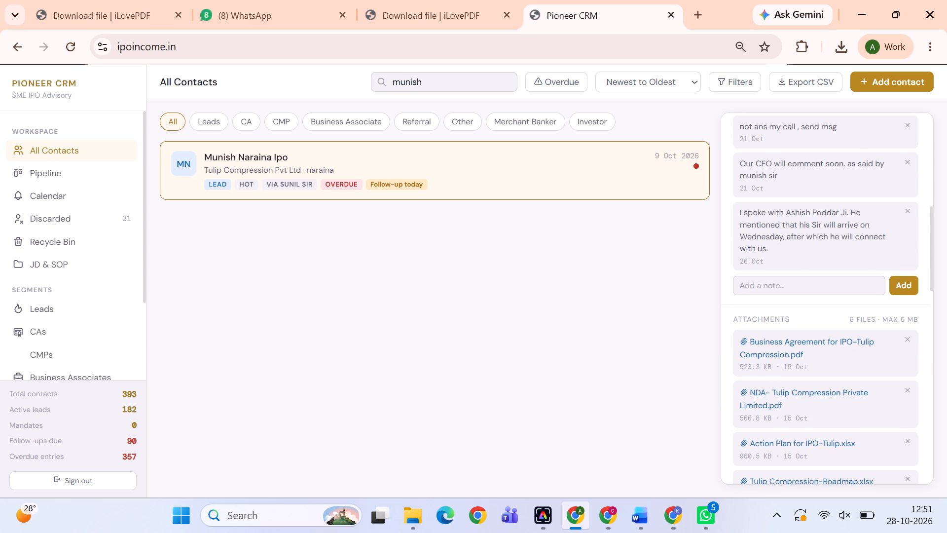
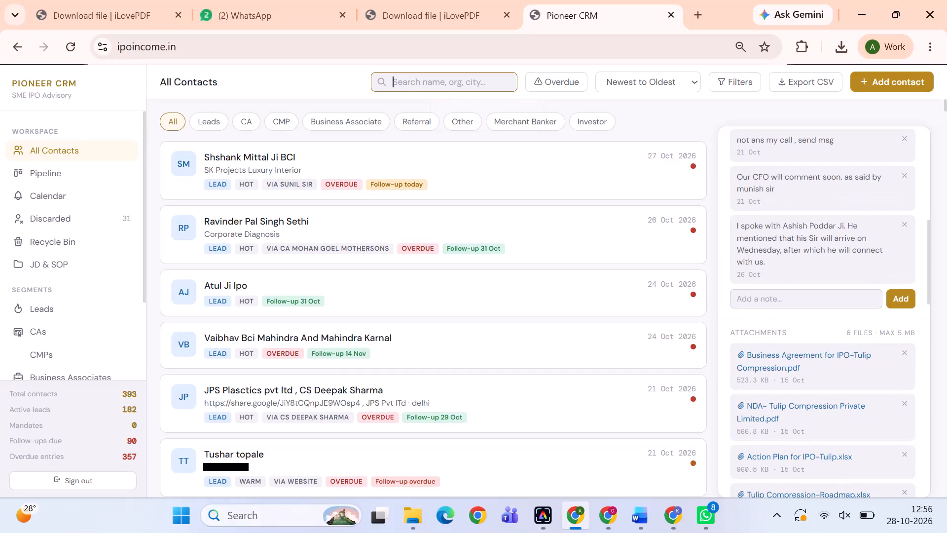
Open the CRM calendar for October 2026 and look at the follow-ups scheduled for 28 October.
{"action": "scroll", "coordinate": [86, 325], "scroll_direction": "down", "scroll_amount": 1}
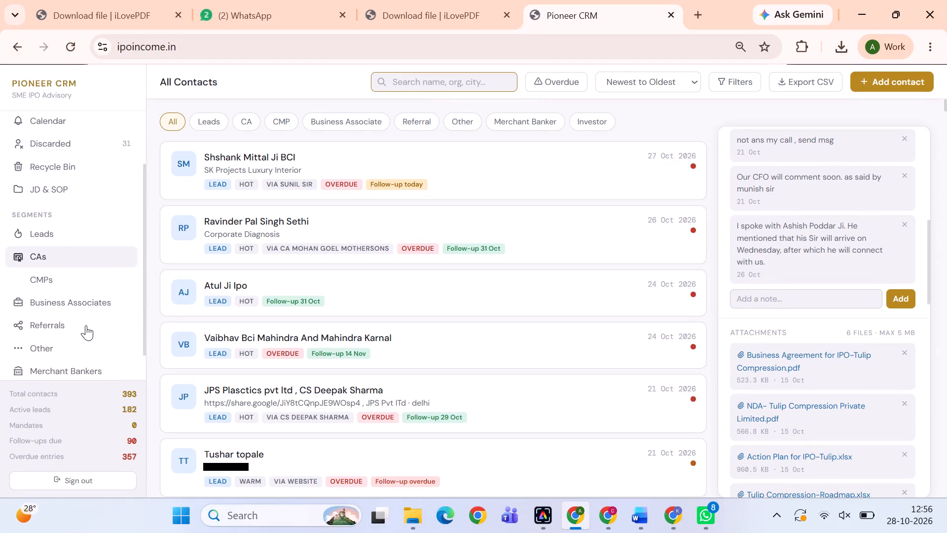
{"action": "scroll", "coordinate": [93, 327], "scroll_direction": "down", "scroll_amount": 1}
{"action": "scroll", "coordinate": [62, 199], "scroll_direction": "up", "scroll_amount": 2}
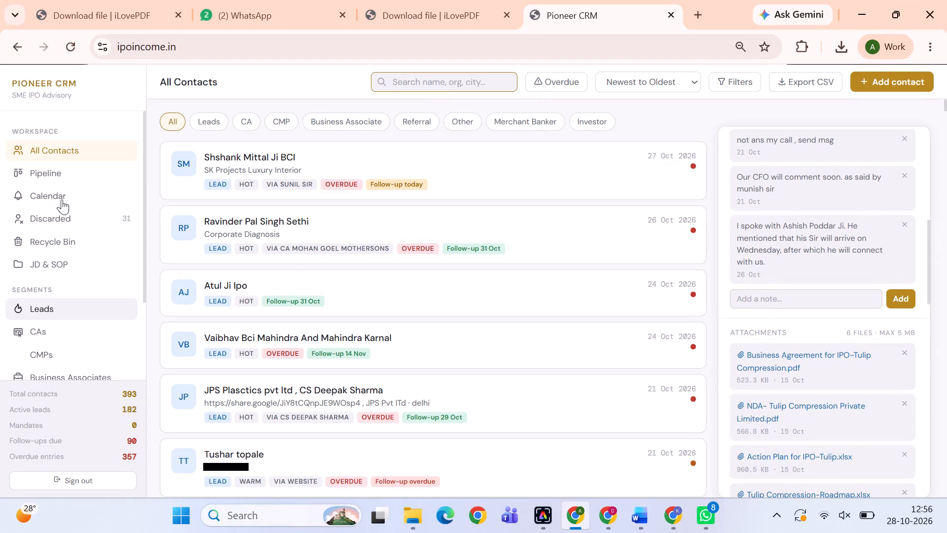
{"action": "left_click", "coordinate": [62, 201]}
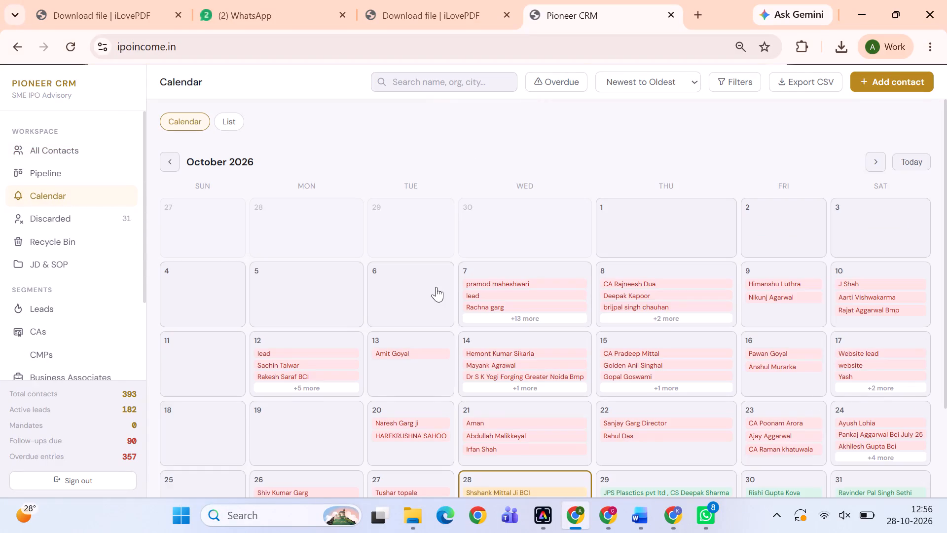
{"action": "scroll", "coordinate": [436, 287], "scroll_direction": "down", "scroll_amount": 1}
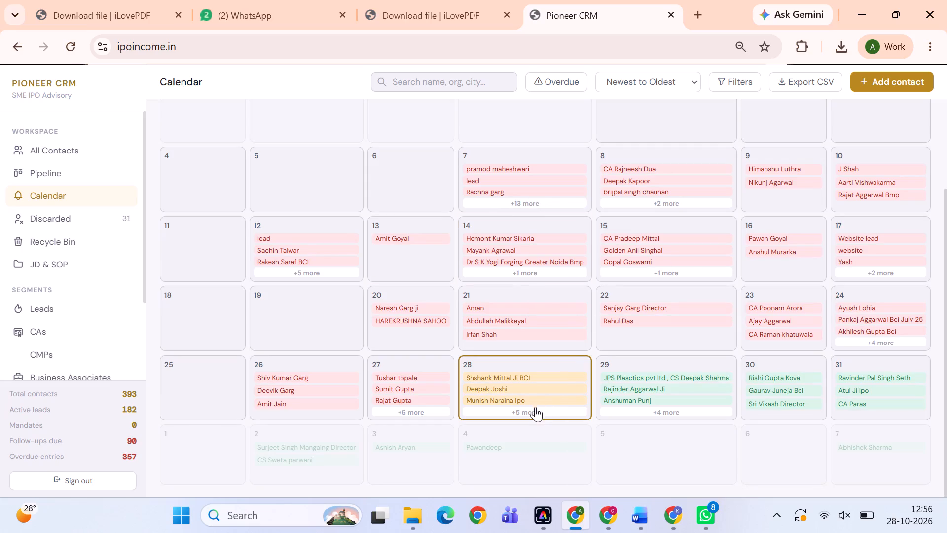
Open the full list of follow-ups for 27 October 2026 in the calendar and look through its contacts.
{"action": "left_click", "coordinate": [427, 409]}
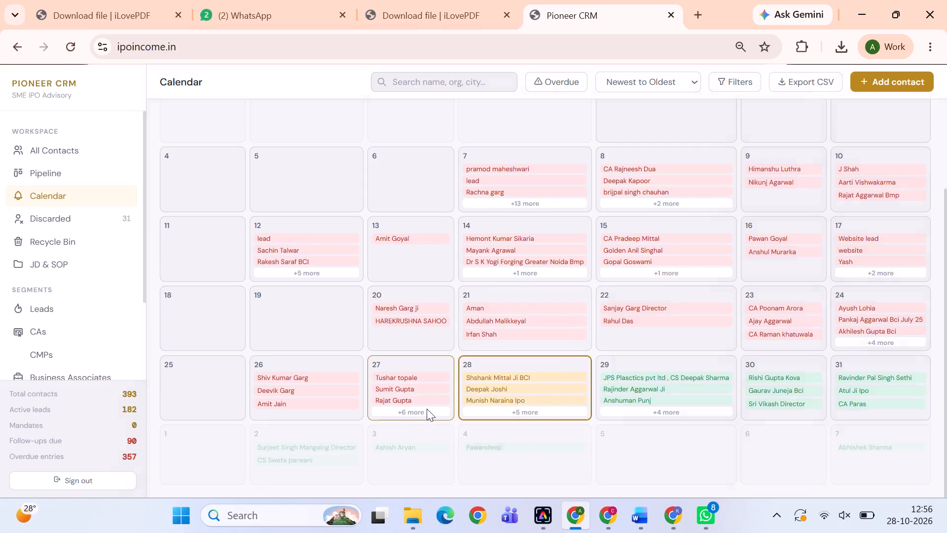
{"action": "scroll", "coordinate": [467, 310], "scroll_direction": "down", "scroll_amount": 6}
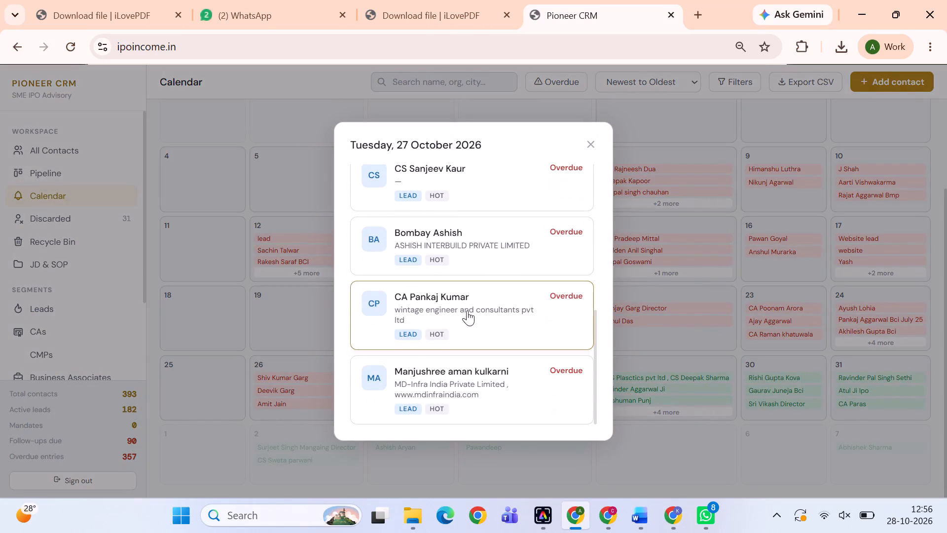
Look through the 27 October 2026 follow-up contacts again from top to bottom, and close the list.
{"action": "scroll", "coordinate": [467, 310], "scroll_direction": "up", "scroll_amount": 4}
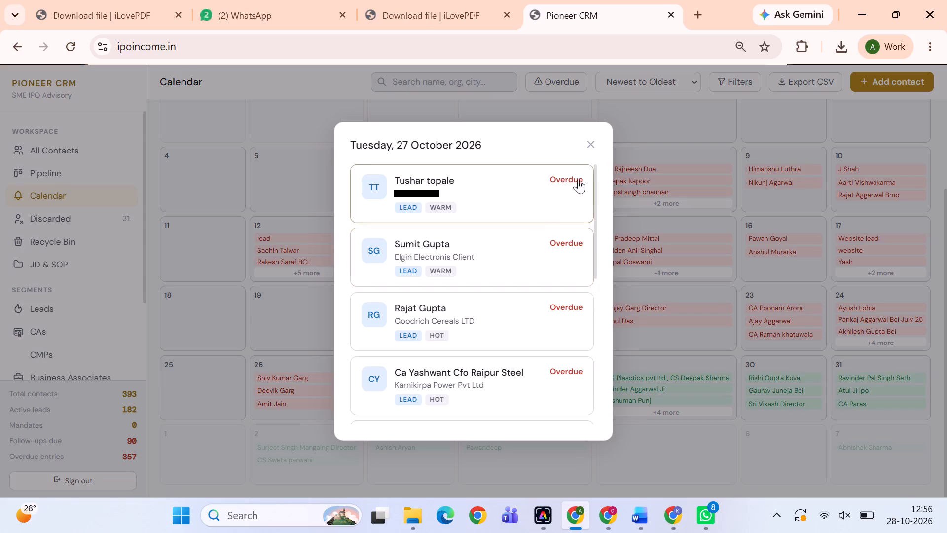
{"action": "scroll", "coordinate": [480, 268], "scroll_direction": "down", "scroll_amount": 1}
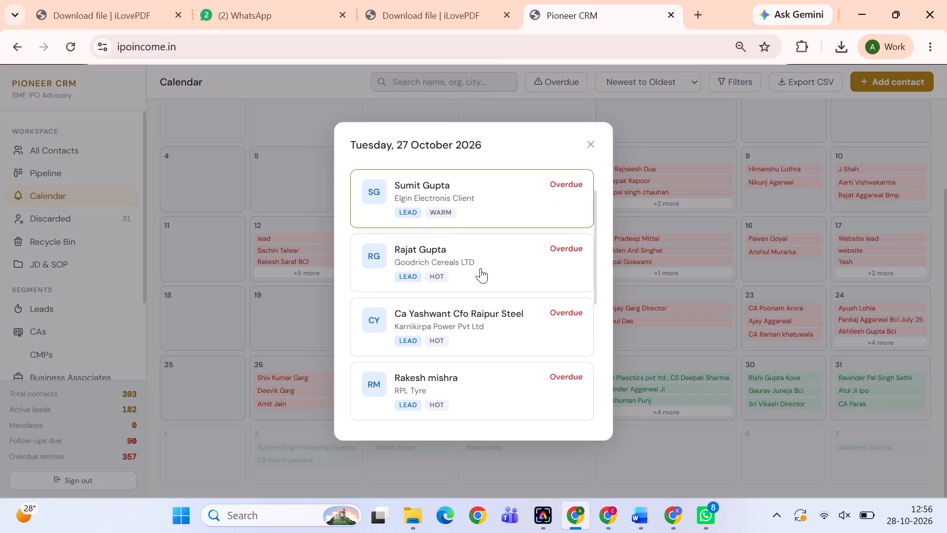
{"action": "scroll", "coordinate": [480, 268], "scroll_direction": "down", "scroll_amount": 5}
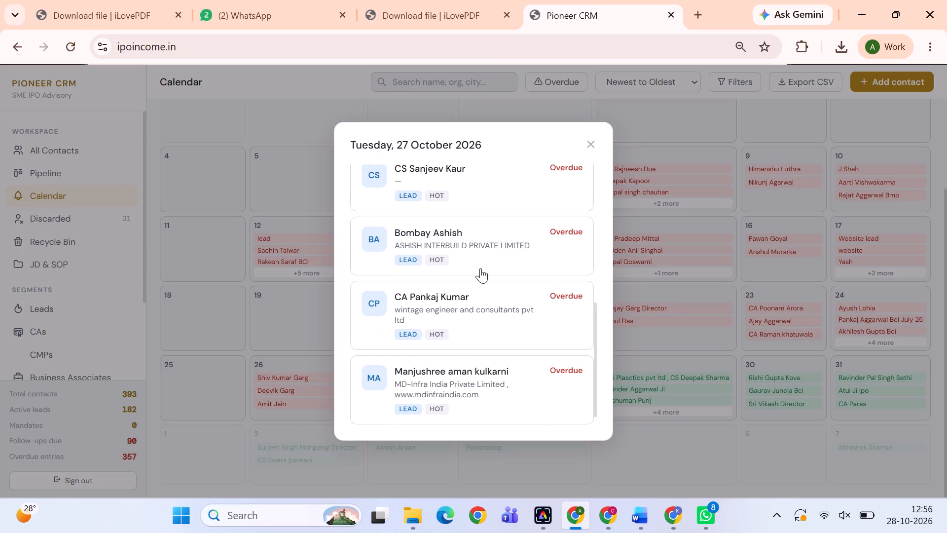
{"action": "left_click", "coordinate": [587, 144]}
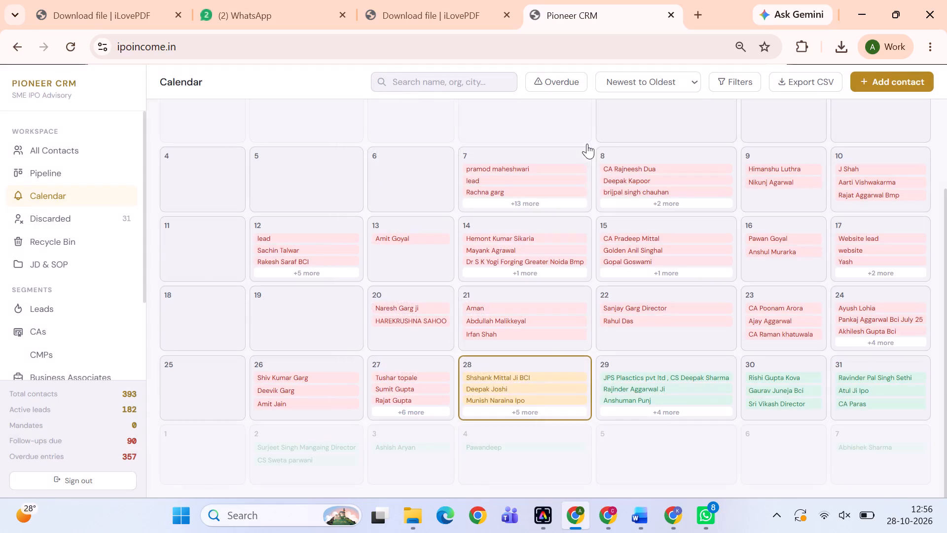
{"action": "left_click", "coordinate": [545, 410]}
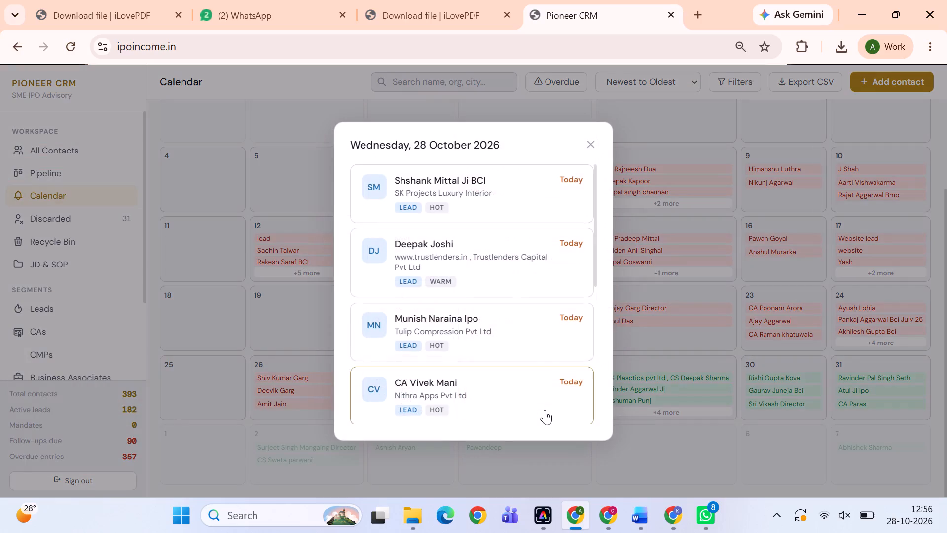
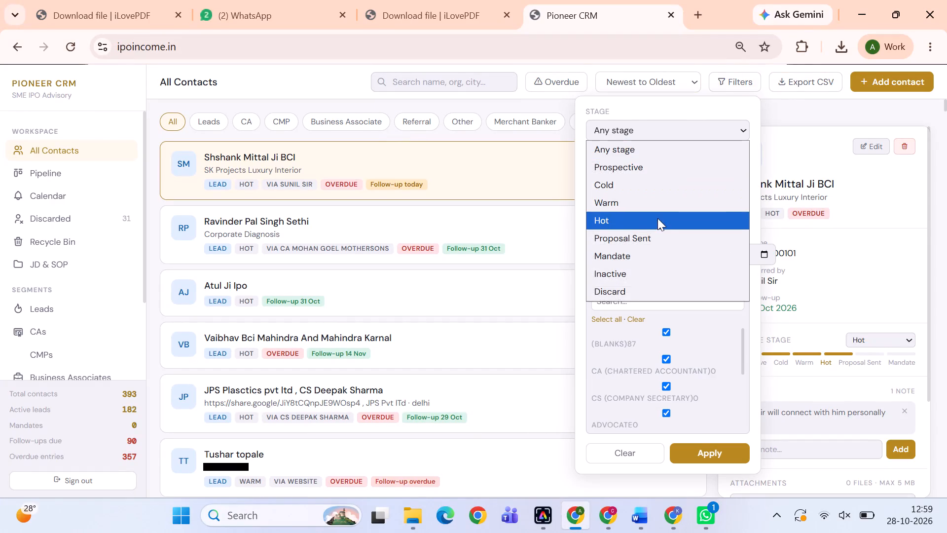
Filter the contact list by the Hot stage and narrow it to the Leads category.
{"action": "left_click", "coordinate": [657, 218]}
{"action": "left_click", "coordinate": [722, 451]}
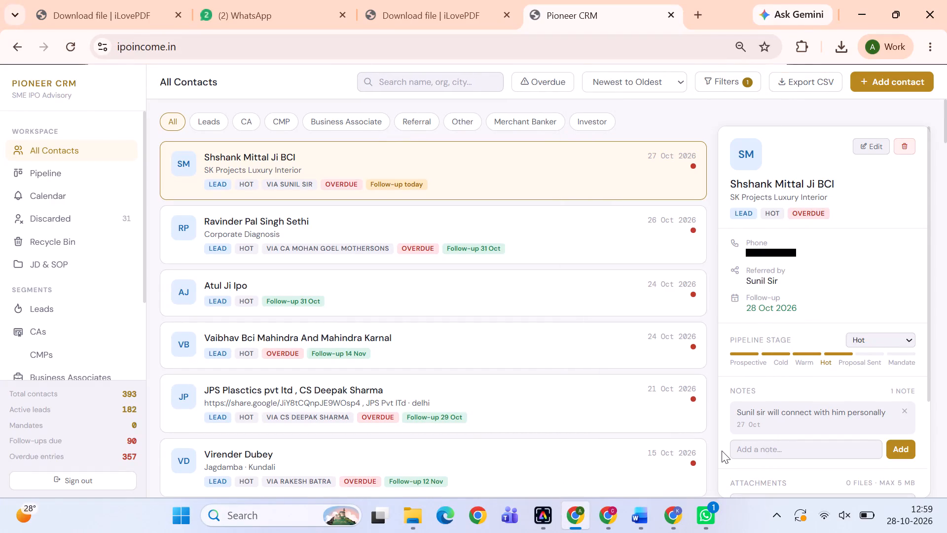
{"action": "left_click", "coordinate": [212, 122]}
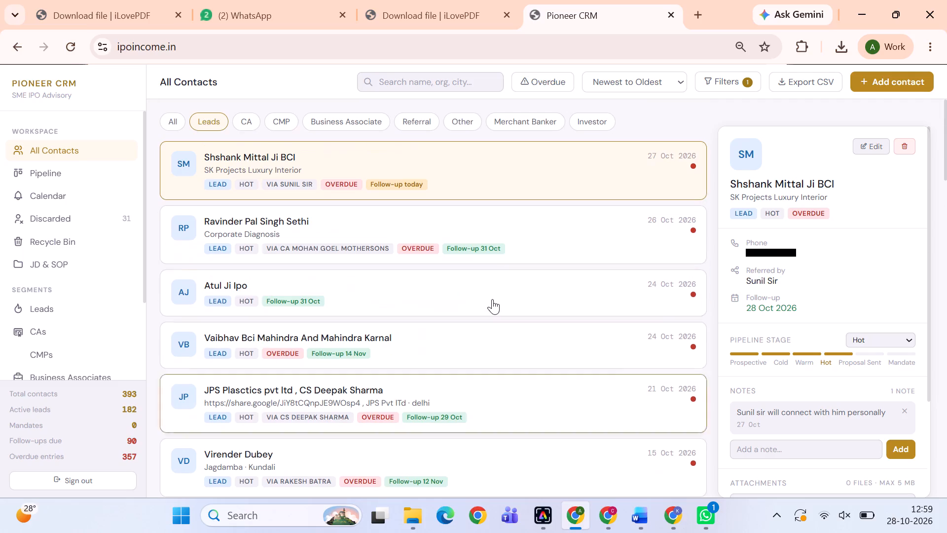
Reopen the filter options for the contact list.
{"action": "left_click", "coordinate": [723, 70]}
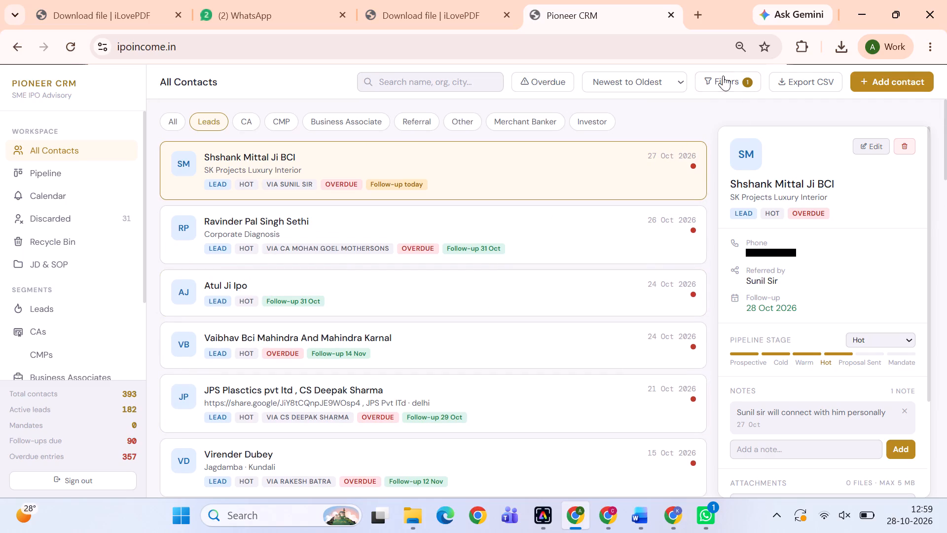
Check the contact filter settings and reapply them with the stage kept at Hot.
{"action": "left_click", "coordinate": [723, 77]}
{"action": "scroll", "coordinate": [641, 241], "scroll_direction": "down", "scroll_amount": 3}
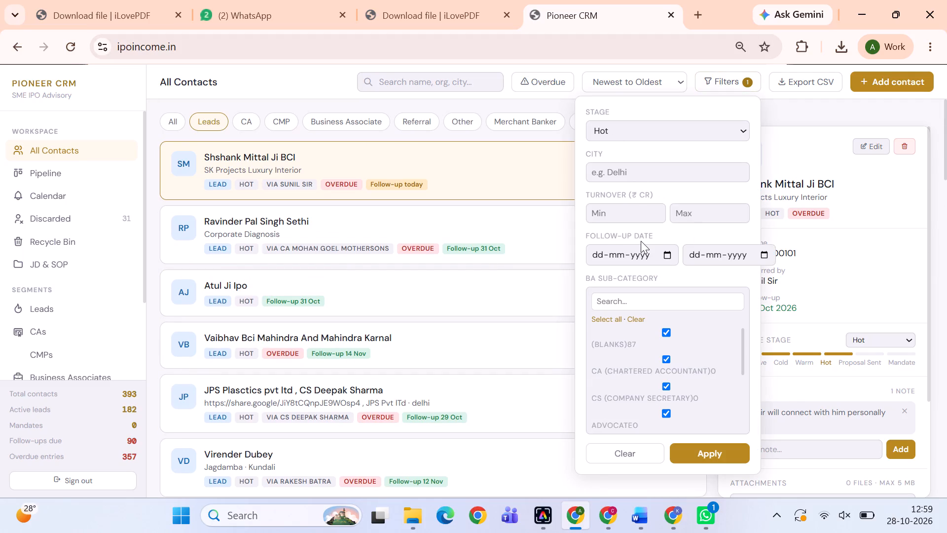
{"action": "scroll", "coordinate": [641, 241], "scroll_direction": "up", "scroll_amount": 3}
{"action": "left_click", "coordinate": [732, 449]}
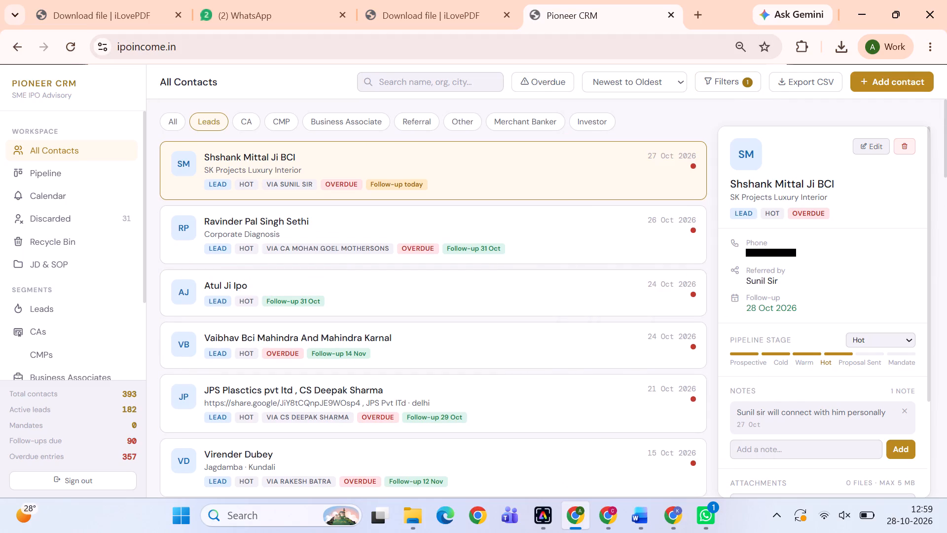
Open the hot leads dated 16 June to 11 July 2026 one after another and review their contact details.
{"action": "scroll", "coordinate": [576, 373], "scroll_direction": "down", "scroll_amount": 13}
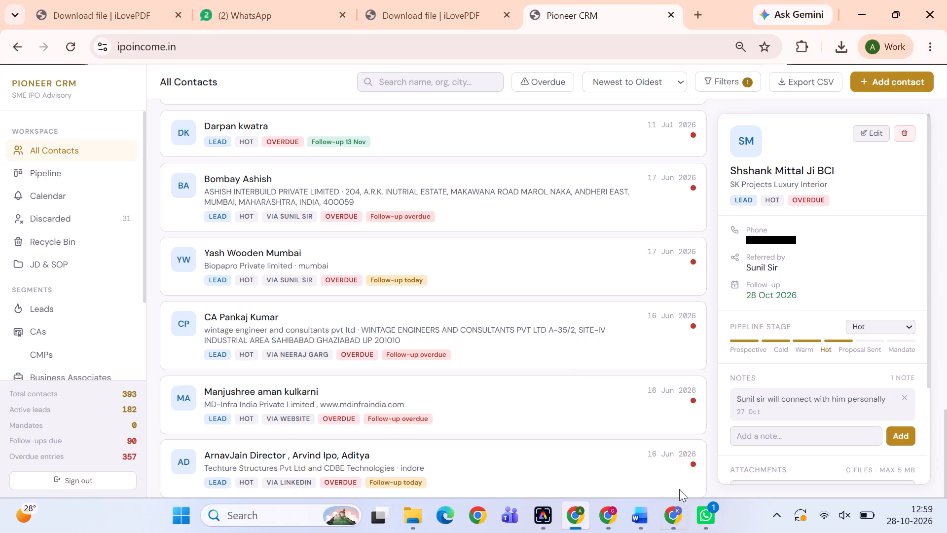
{"action": "scroll", "coordinate": [495, 425], "scroll_direction": "down", "scroll_amount": 12}
{"action": "left_click", "coordinate": [517, 464]}
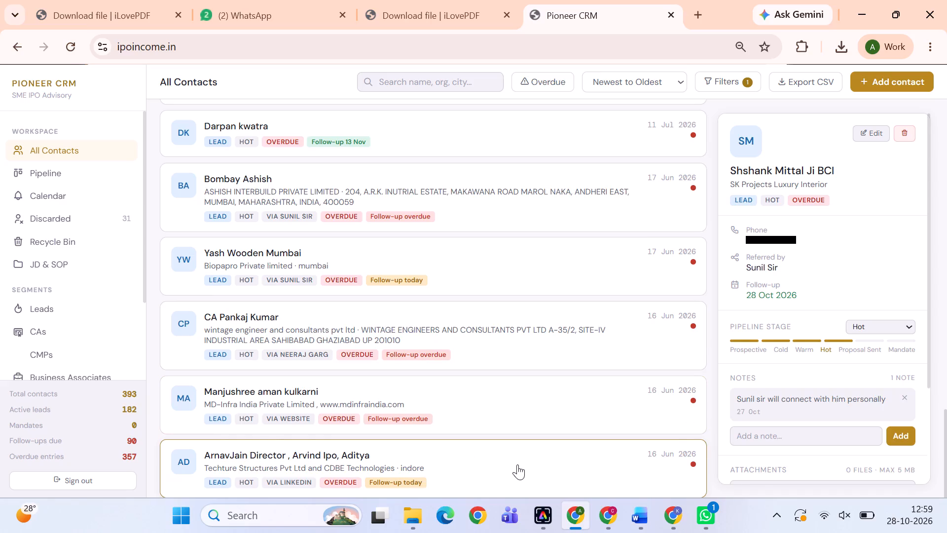
{"action": "scroll", "coordinate": [577, 430], "scroll_direction": "down", "scroll_amount": 6}
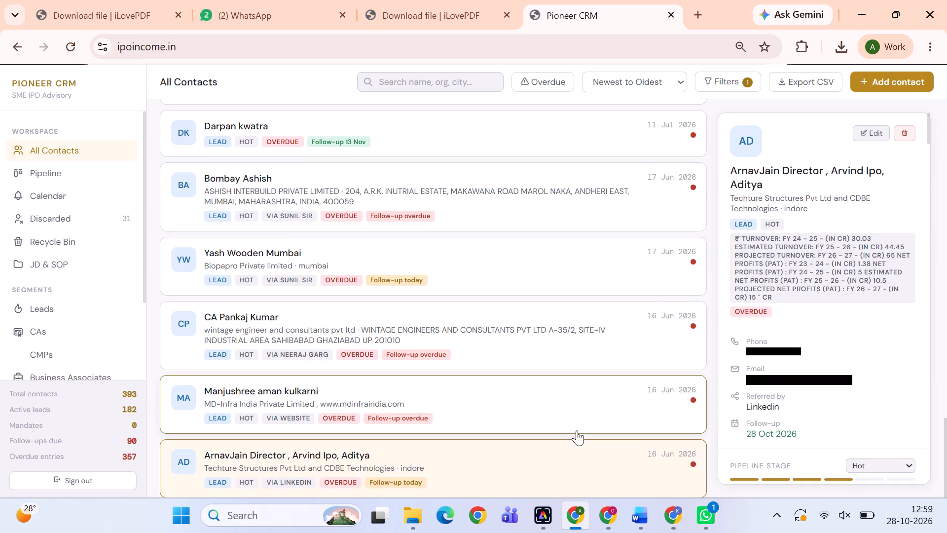
{"action": "left_click", "coordinate": [523, 385]}
{"action": "left_click", "coordinate": [659, 355]}
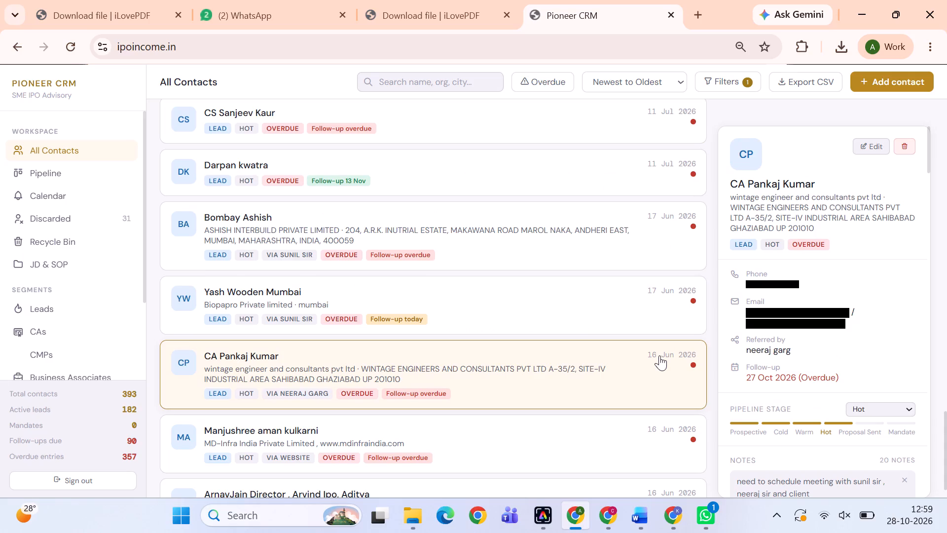
{"action": "left_click", "coordinate": [600, 324]}
{"action": "left_click", "coordinate": [618, 256]}
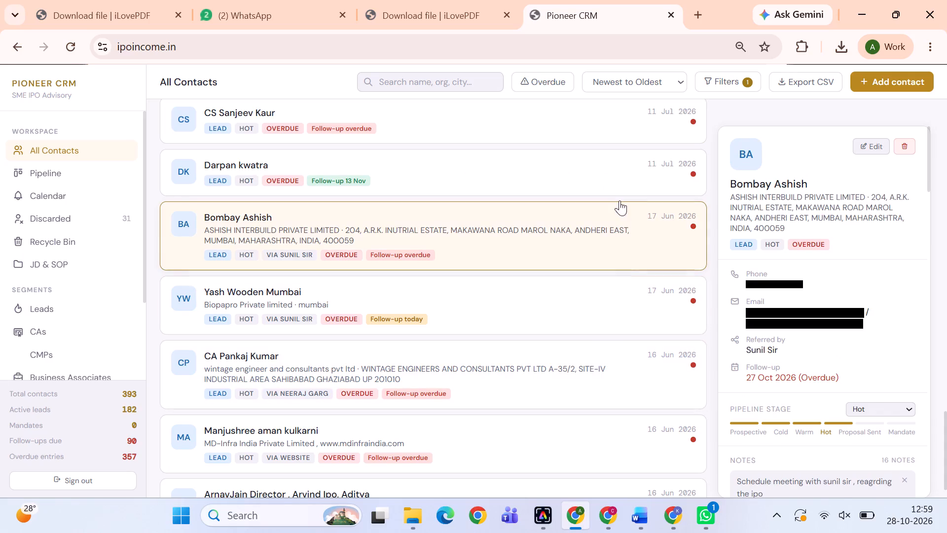
{"action": "left_click", "coordinate": [620, 169]}
{"action": "scroll", "coordinate": [572, 268], "scroll_direction": "up", "scroll_amount": 1}
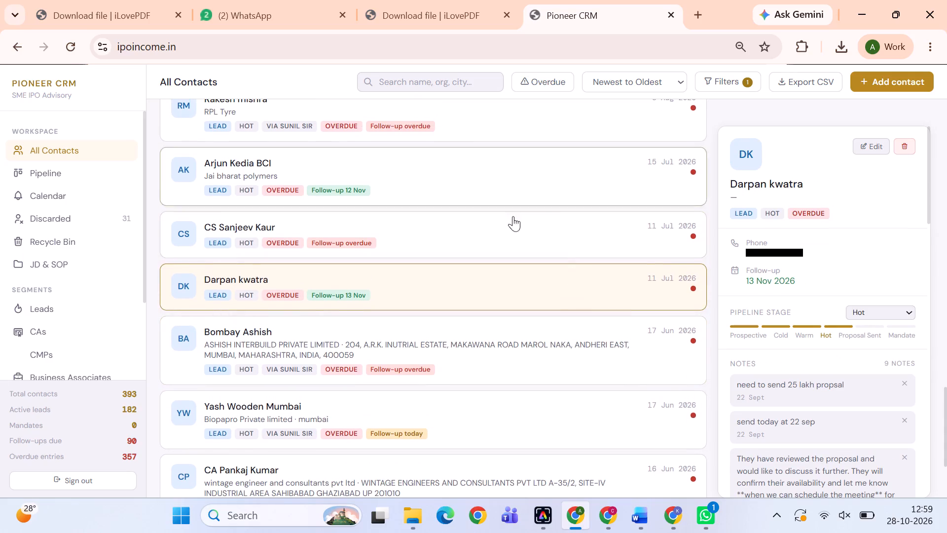
Open the hot leads dated 11 July to 26 August 2026 in turn, including the notes of the Jai bharat polymers lead.
{"action": "left_click", "coordinate": [524, 230]}
{"action": "left_click", "coordinate": [559, 186]}
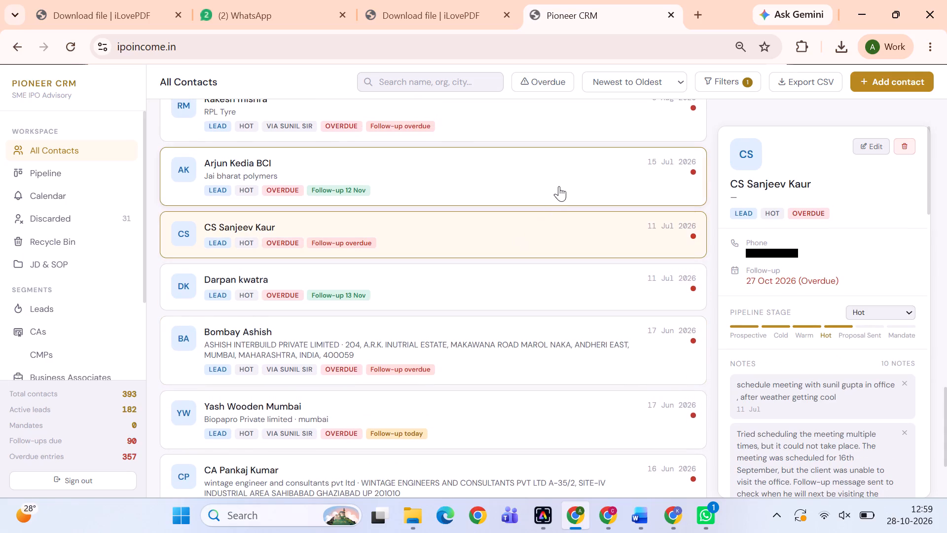
{"action": "scroll", "coordinate": [846, 304], "scroll_direction": "down", "scroll_amount": 5}
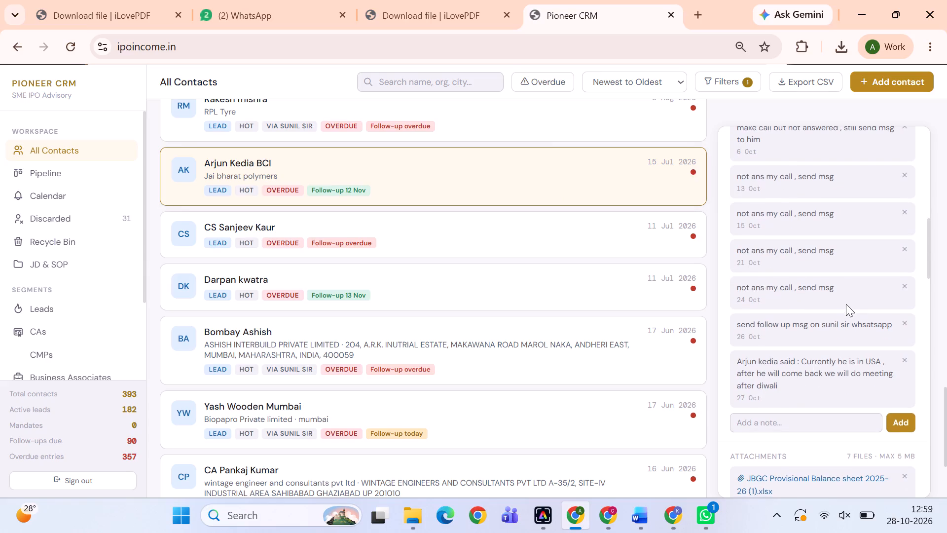
{"action": "scroll", "coordinate": [580, 298], "scroll_direction": "up", "scroll_amount": 1}
{"action": "left_click", "coordinate": [551, 178]}
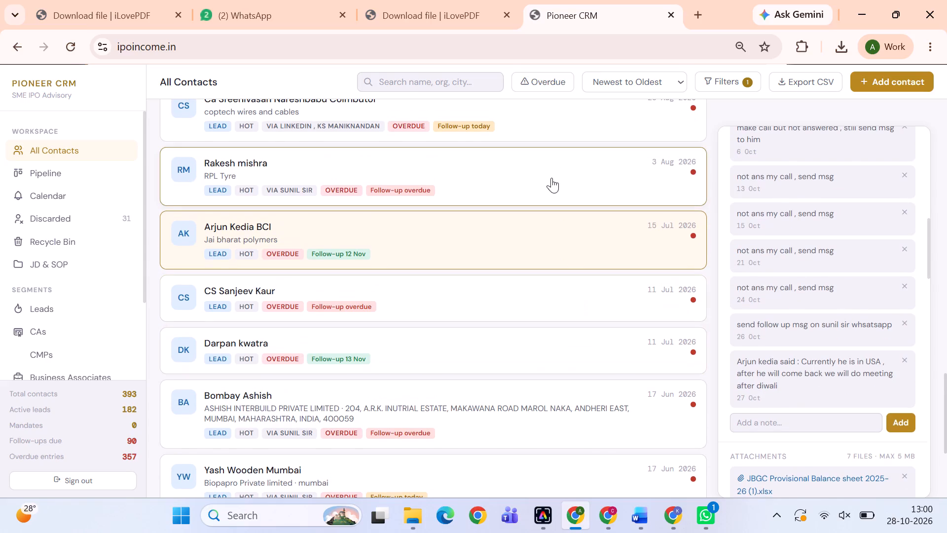
{"action": "scroll", "coordinate": [551, 178], "scroll_direction": "up", "scroll_amount": 1}
{"action": "left_click", "coordinate": [521, 159]}
Open the hot leads dated 4 to 17 September 2026 one after another and review their follow-up details and notes.
{"action": "scroll", "coordinate": [521, 159], "scroll_direction": "up", "scroll_amount": 1}
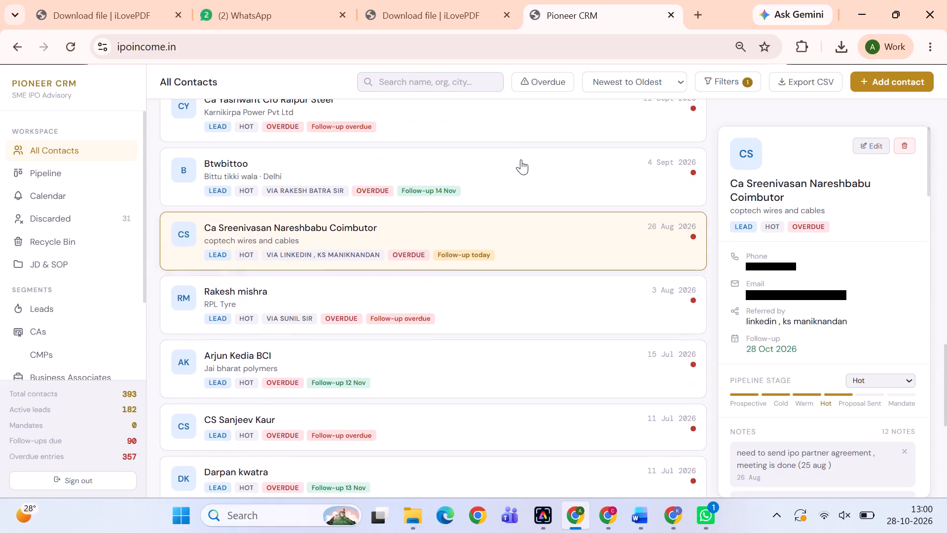
{"action": "scroll", "coordinate": [521, 159], "scroll_direction": "up", "scroll_amount": 1}
{"action": "left_click", "coordinate": [569, 174]}
{"action": "scroll", "coordinate": [569, 174], "scroll_direction": "up", "scroll_amount": 1}
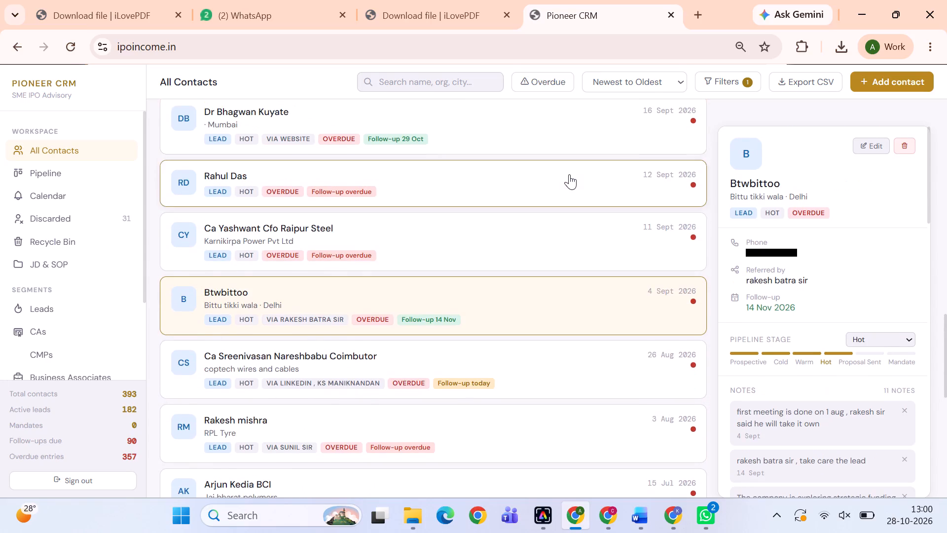
{"action": "left_click", "coordinate": [445, 239]}
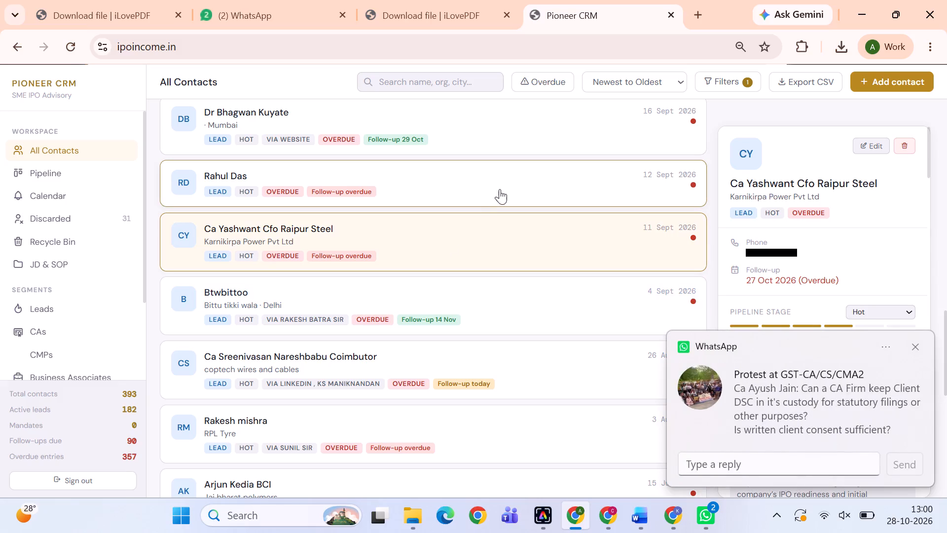
{"action": "left_click", "coordinate": [500, 189]}
{"action": "left_click", "coordinate": [543, 130]}
{"action": "scroll", "coordinate": [543, 130], "scroll_direction": "up", "scroll_amount": 2}
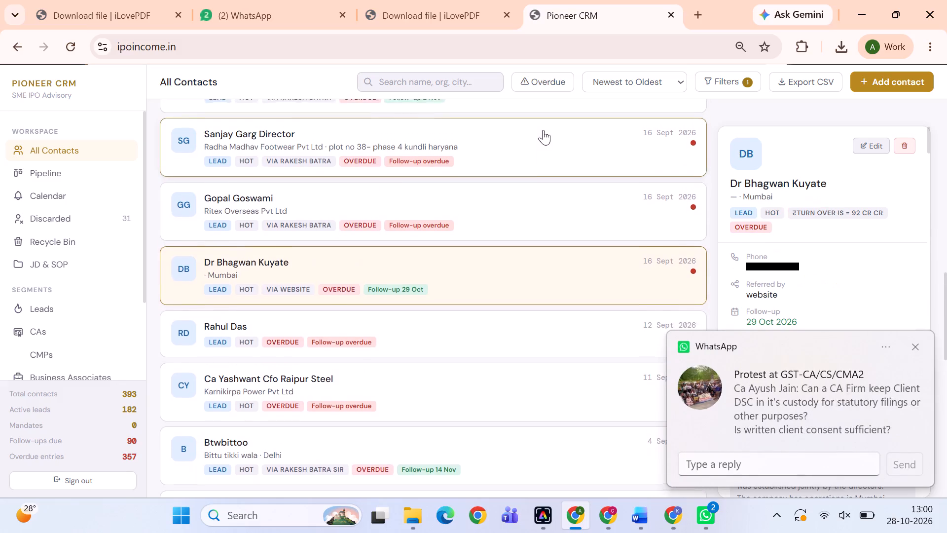
{"action": "left_click", "coordinate": [586, 192]}
{"action": "left_click", "coordinate": [591, 176]}
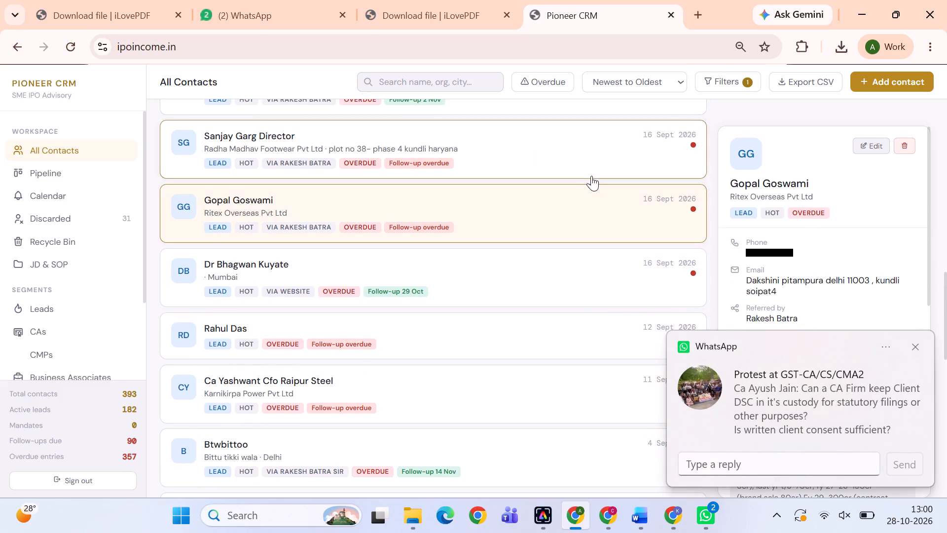
{"action": "scroll", "coordinate": [591, 176], "scroll_direction": "up", "scroll_amount": 1}
{"action": "left_click", "coordinate": [581, 223]}
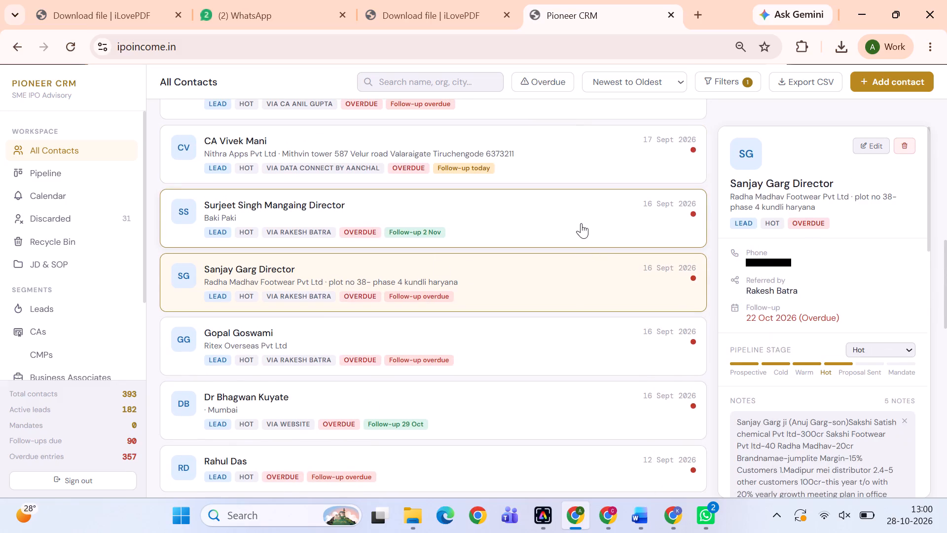
{"action": "left_click", "coordinate": [570, 159]}
Open the hot leads dated 5 to 15 October 2026 one after another and review their follow-up details and notes.
{"action": "scroll", "coordinate": [570, 159], "scroll_direction": "up", "scroll_amount": 2}
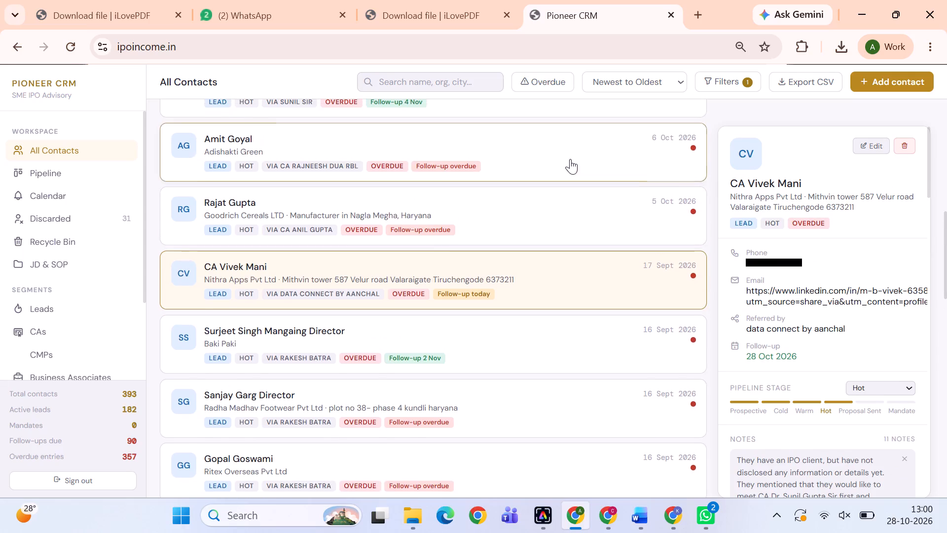
{"action": "left_click", "coordinate": [604, 216]}
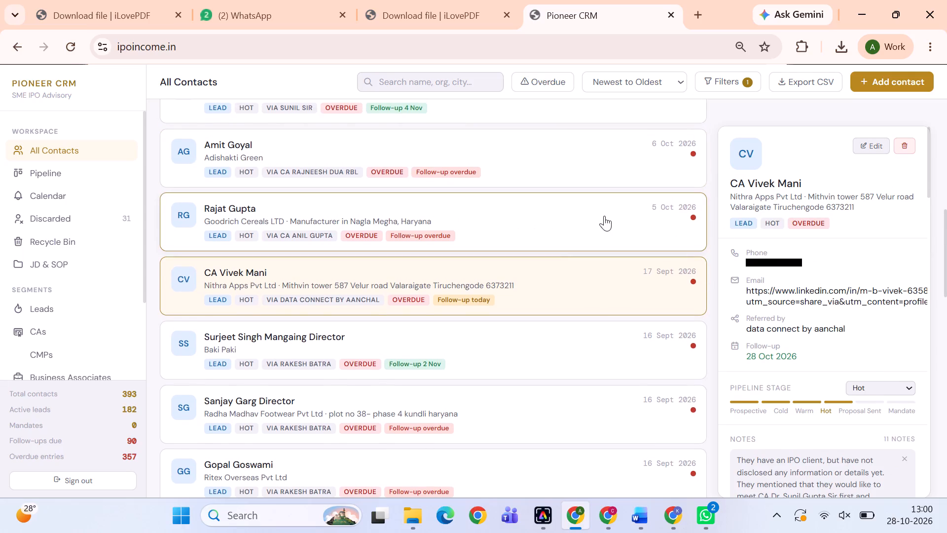
{"action": "left_click", "coordinate": [602, 159]}
{"action": "scroll", "coordinate": [602, 159], "scroll_direction": "up", "scroll_amount": 2}
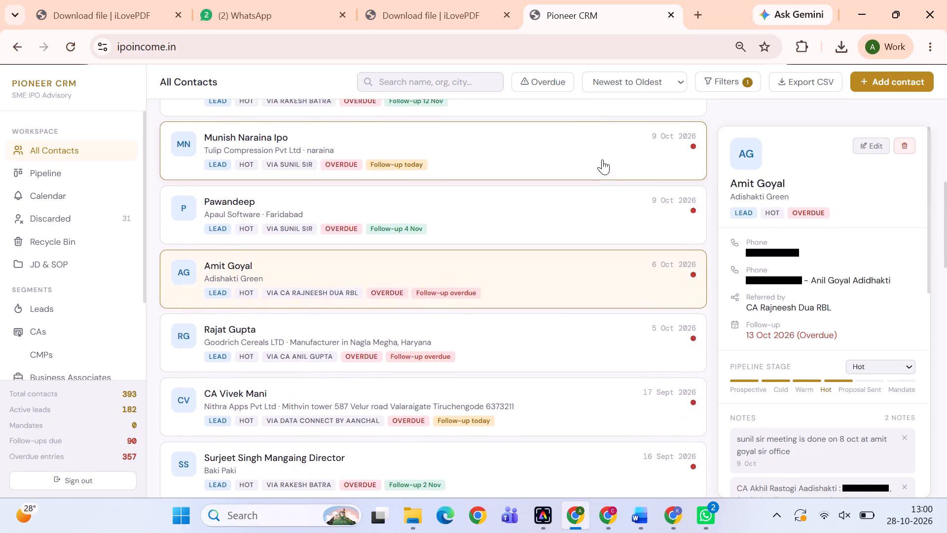
{"action": "left_click", "coordinate": [527, 204]}
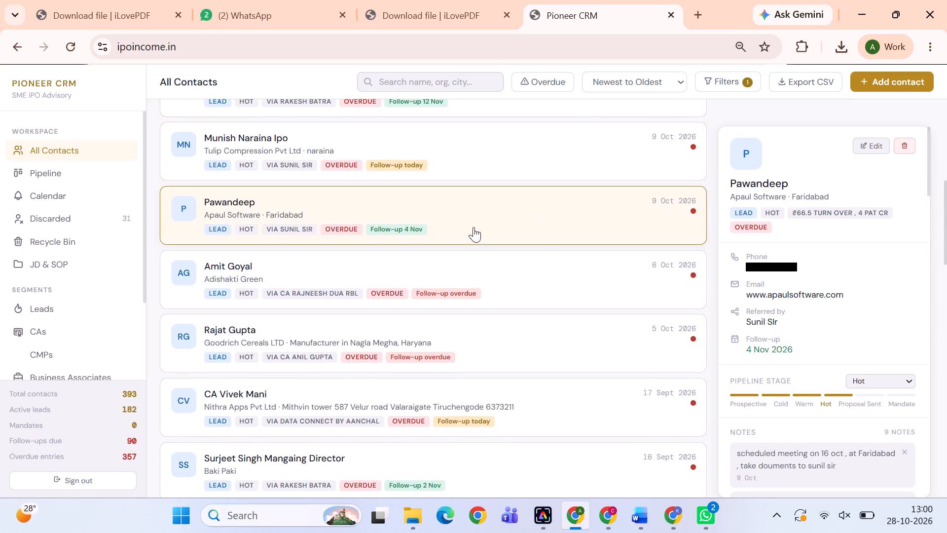
{"action": "scroll", "coordinate": [473, 227], "scroll_direction": "up", "scroll_amount": 1}
{"action": "left_click", "coordinate": [514, 302]}
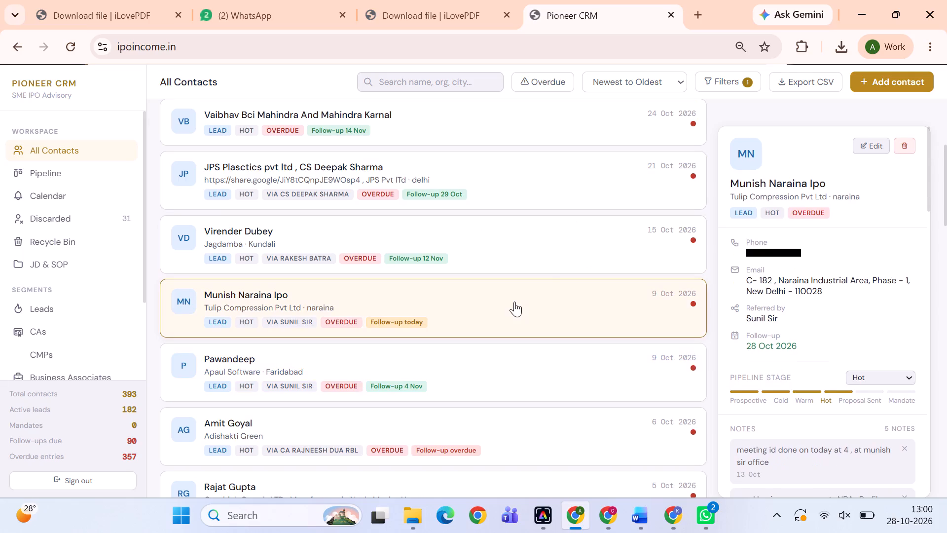
{"action": "left_click", "coordinate": [516, 231]}
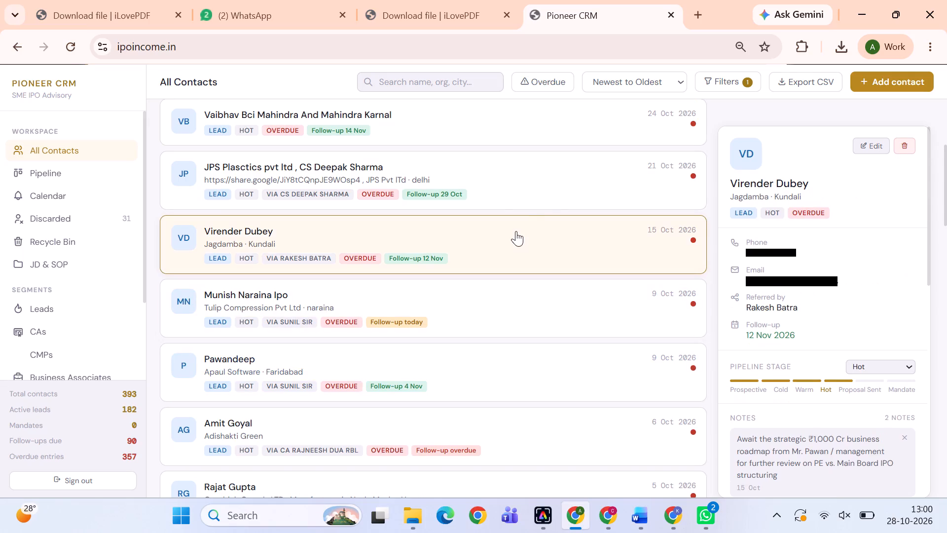
Review the notes and attachments of the hot leads dated 21 October and 24 October 2026, starting with JPS Plasctics.
{"action": "left_click", "coordinate": [552, 187]}
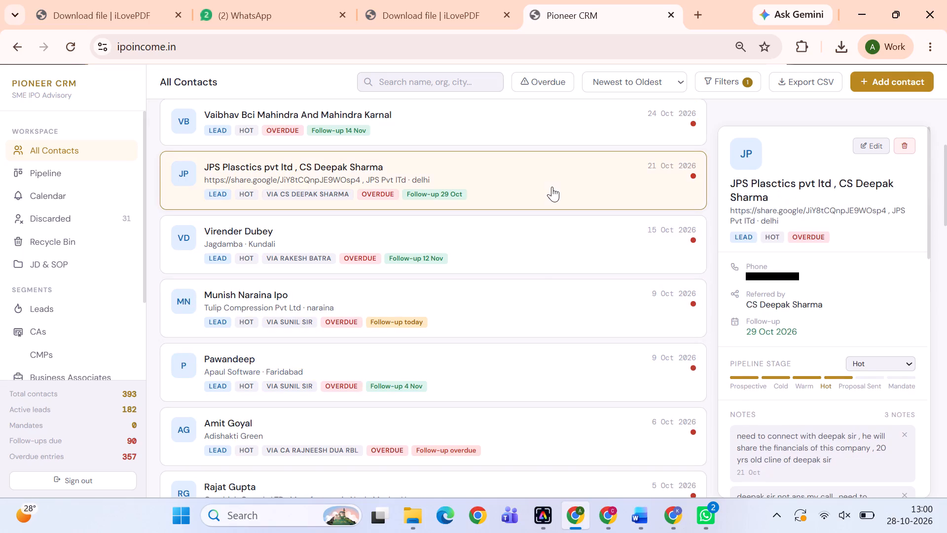
{"action": "scroll", "coordinate": [792, 320], "scroll_direction": "down", "scroll_amount": 3}
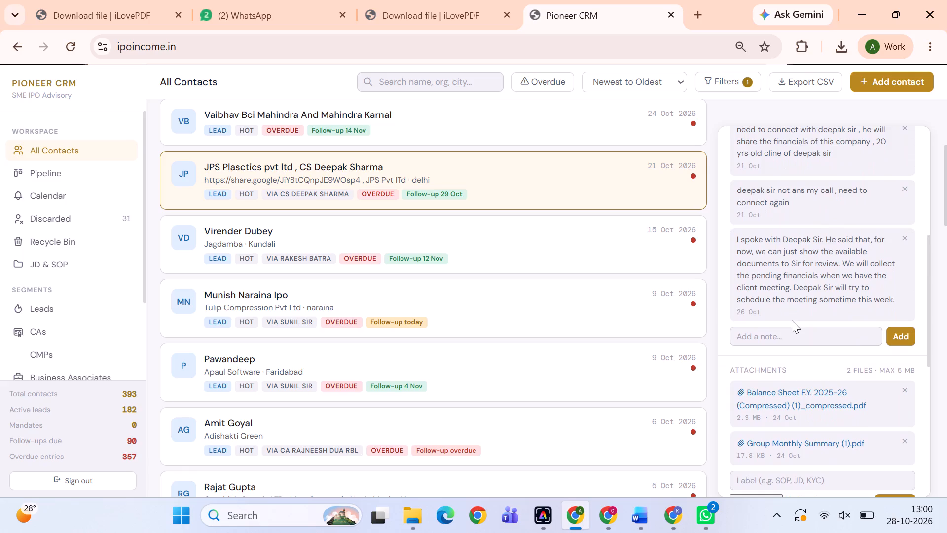
{"action": "scroll", "coordinate": [604, 331], "scroll_direction": "up", "scroll_amount": 2}
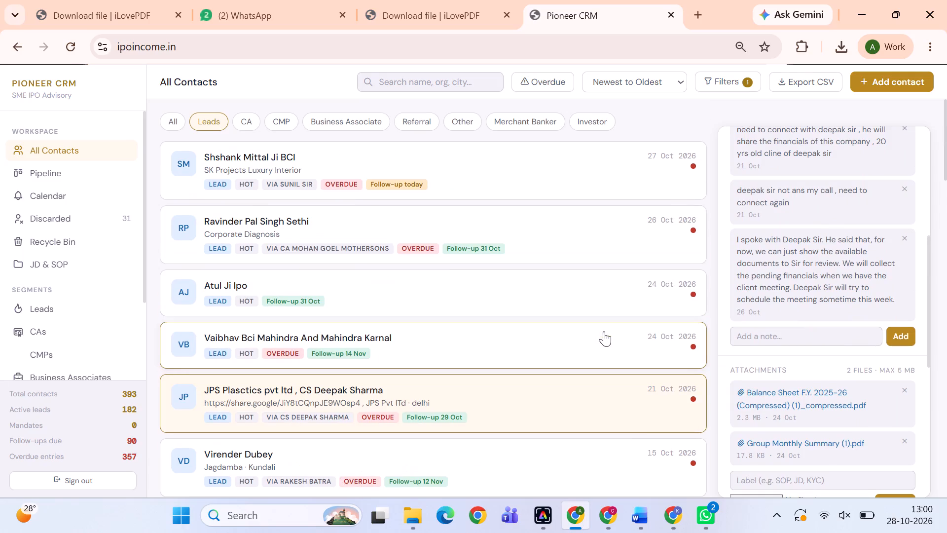
{"action": "left_click", "coordinate": [594, 338]}
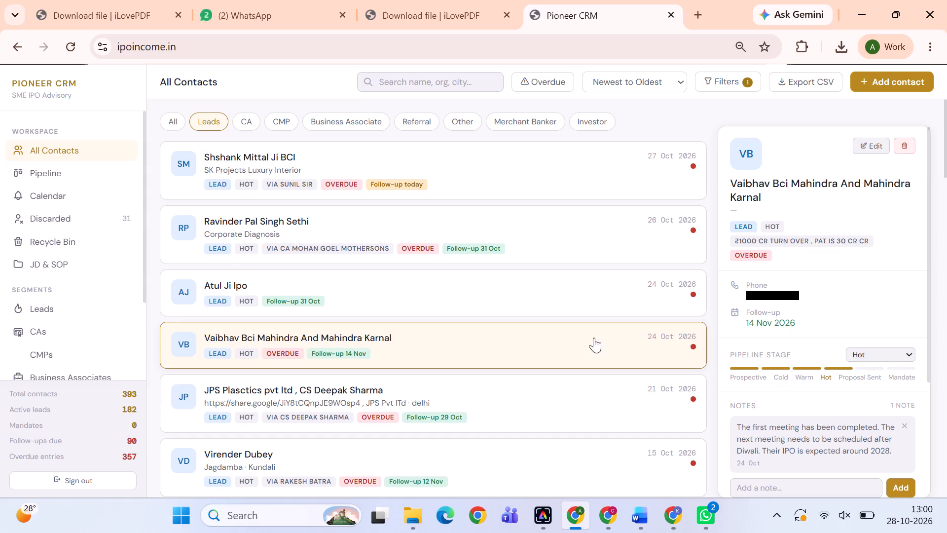
{"action": "scroll", "coordinate": [804, 353], "scroll_direction": "down", "scroll_amount": 1}
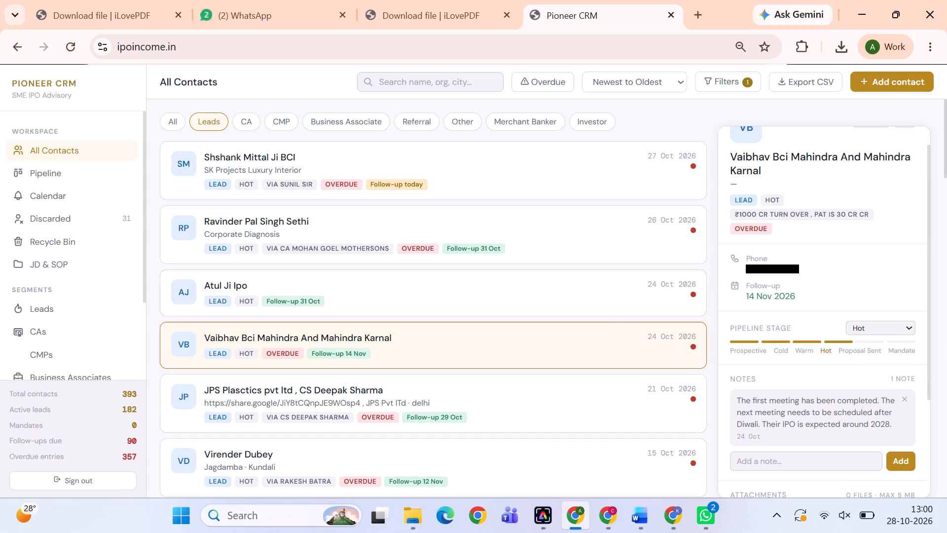
{"action": "left_click", "coordinate": [486, 289]}
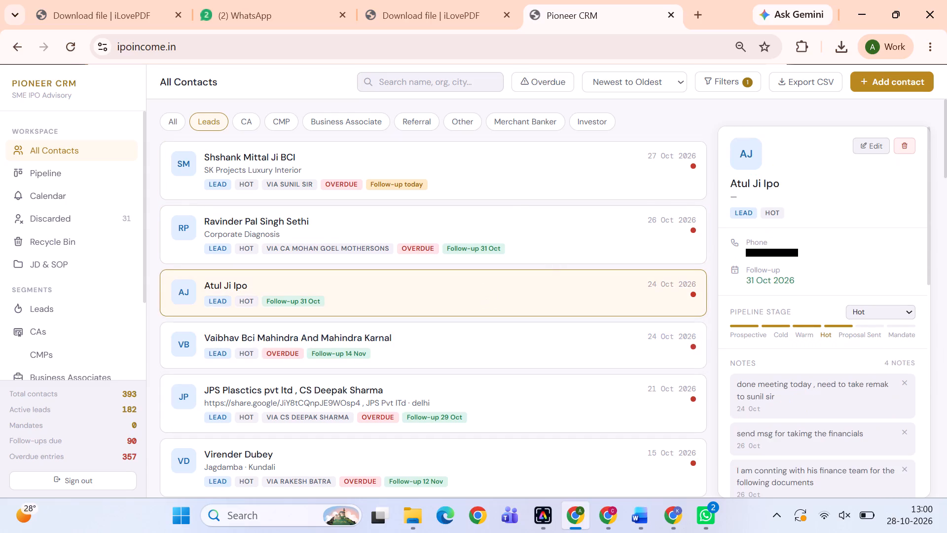
{"action": "scroll", "coordinate": [804, 389], "scroll_direction": "down", "scroll_amount": 3}
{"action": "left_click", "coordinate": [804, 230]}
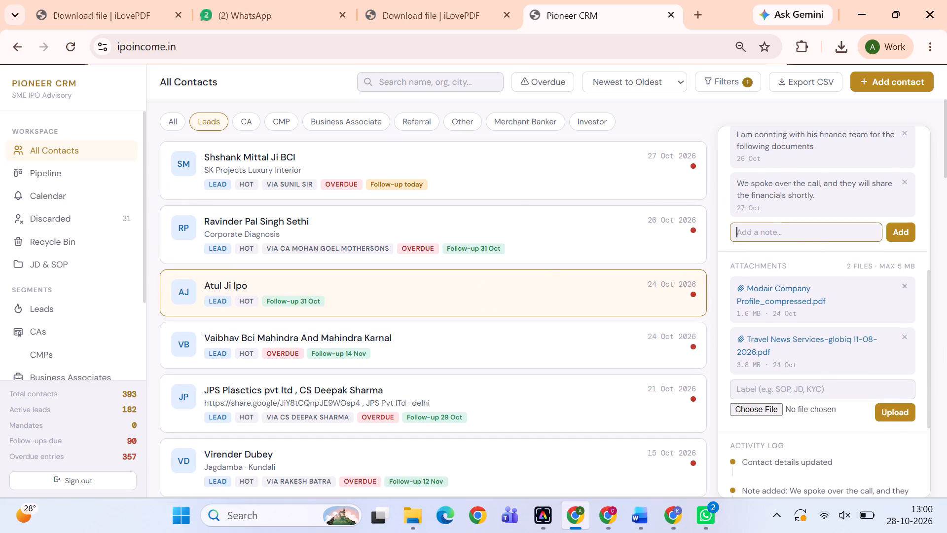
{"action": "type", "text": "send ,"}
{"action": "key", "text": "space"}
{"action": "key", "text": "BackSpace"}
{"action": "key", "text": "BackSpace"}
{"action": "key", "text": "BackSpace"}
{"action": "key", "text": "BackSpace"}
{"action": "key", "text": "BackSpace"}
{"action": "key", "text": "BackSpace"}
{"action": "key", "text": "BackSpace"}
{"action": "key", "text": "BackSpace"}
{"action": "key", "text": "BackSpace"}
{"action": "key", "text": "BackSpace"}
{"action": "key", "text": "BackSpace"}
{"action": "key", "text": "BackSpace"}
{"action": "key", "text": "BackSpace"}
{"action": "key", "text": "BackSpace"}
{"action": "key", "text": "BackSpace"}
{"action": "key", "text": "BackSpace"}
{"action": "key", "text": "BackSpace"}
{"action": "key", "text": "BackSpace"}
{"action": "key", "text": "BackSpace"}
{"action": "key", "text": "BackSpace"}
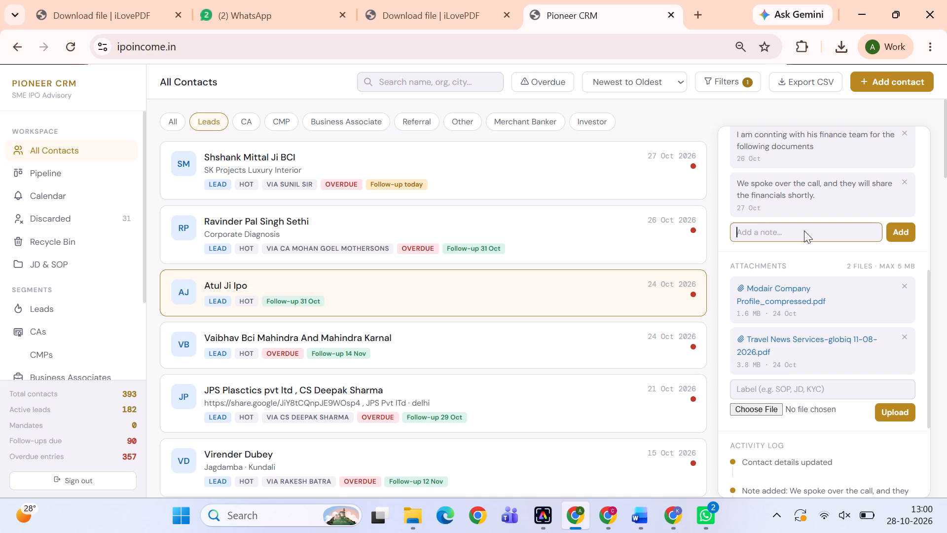
Review the notes of the Corporate Diagnosis and SK Projects Luxury Interior leads dated 26 and 27 October 2026.
{"action": "scroll", "coordinate": [659, 349], "scroll_direction": "up", "scroll_amount": 2}
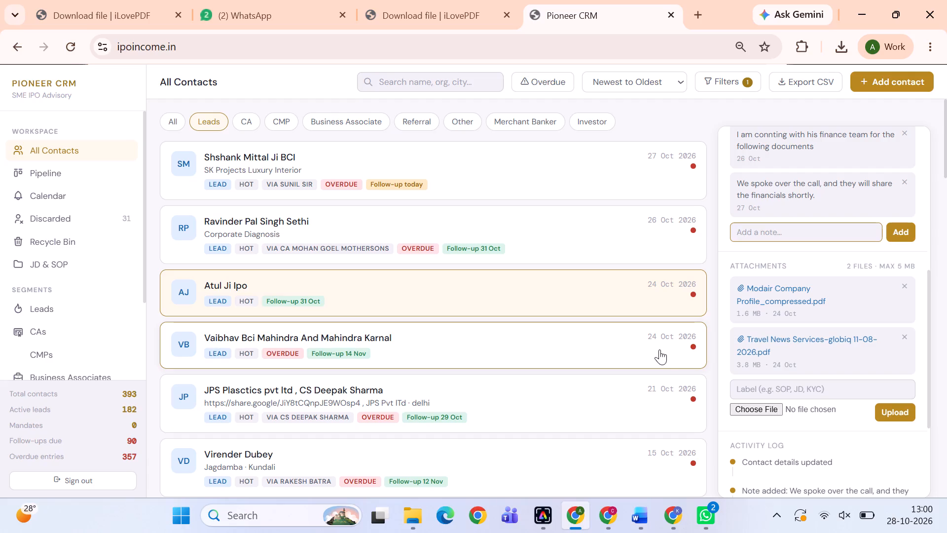
{"action": "left_click", "coordinate": [584, 229]}
{"action": "scroll", "coordinate": [811, 322], "scroll_direction": "down", "scroll_amount": 1}
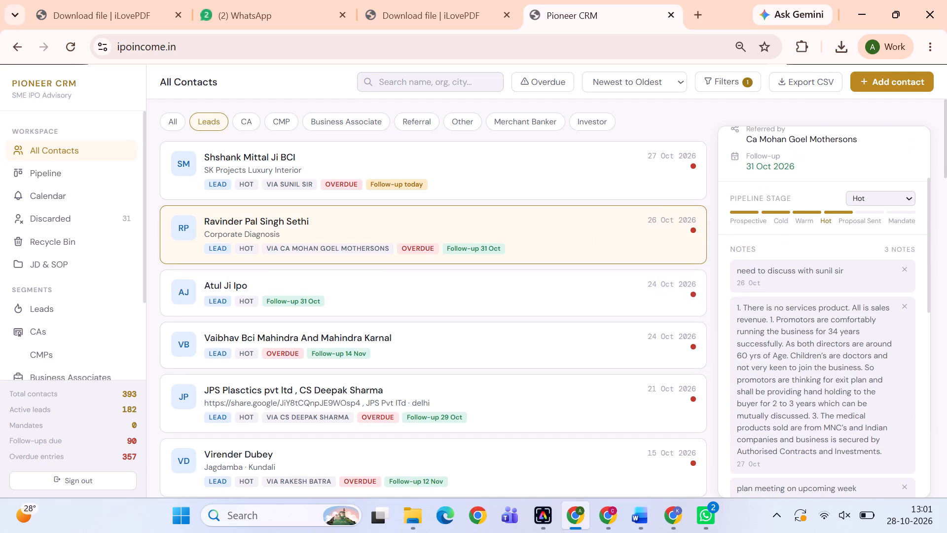
{"action": "scroll", "coordinate": [811, 322], "scroll_direction": "down", "scroll_amount": 2}
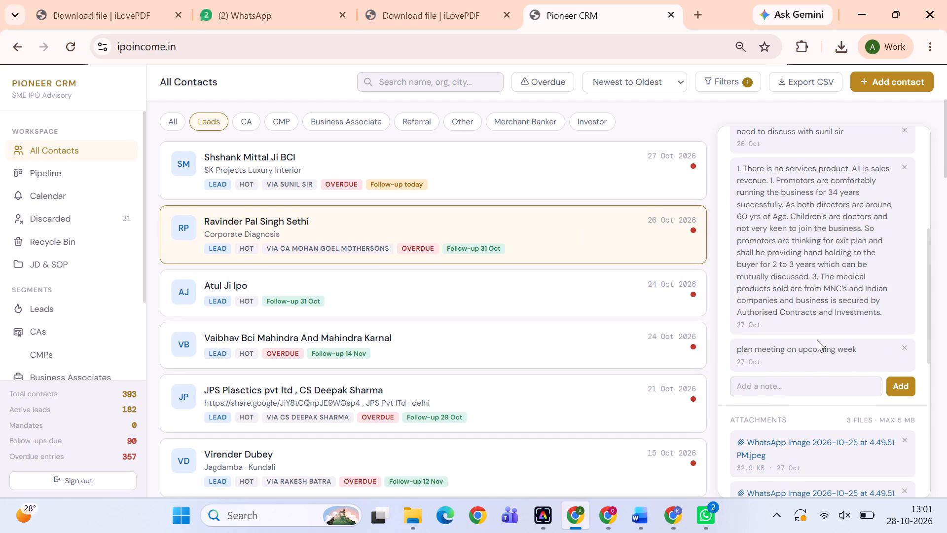
{"action": "scroll", "coordinate": [805, 310], "scroll_direction": "up", "scroll_amount": 1}
{"action": "scroll", "coordinate": [604, 348], "scroll_direction": "up", "scroll_amount": 1}
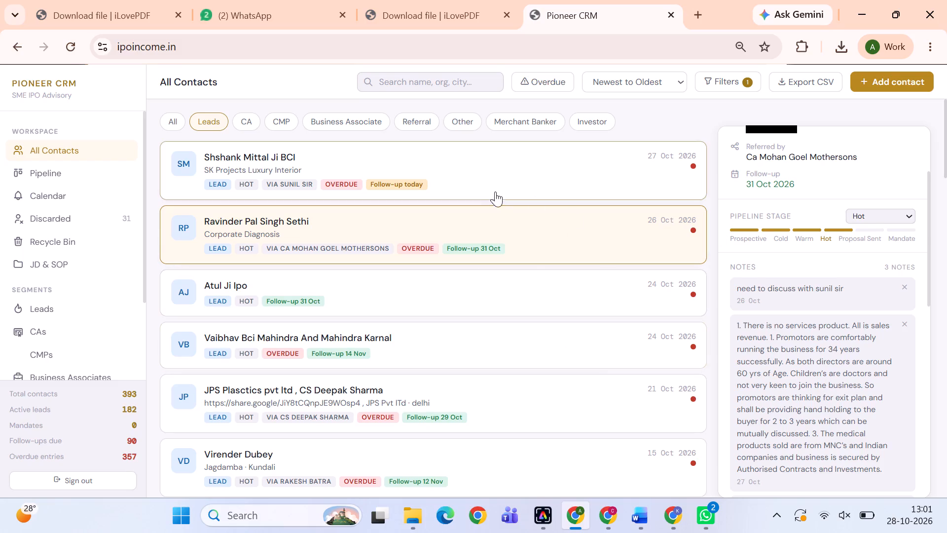
{"action": "left_click", "coordinate": [501, 177]}
{"action": "scroll", "coordinate": [818, 274], "scroll_direction": "down", "scroll_amount": 1}
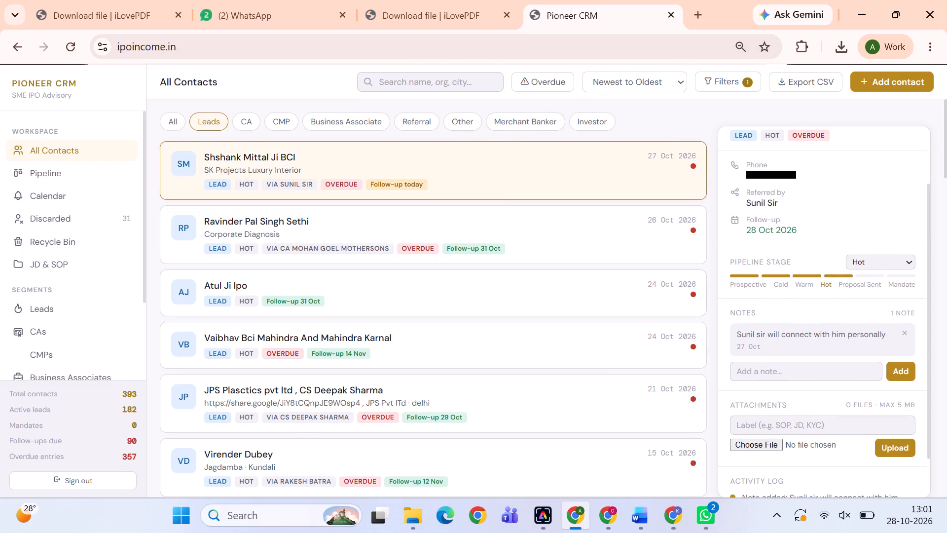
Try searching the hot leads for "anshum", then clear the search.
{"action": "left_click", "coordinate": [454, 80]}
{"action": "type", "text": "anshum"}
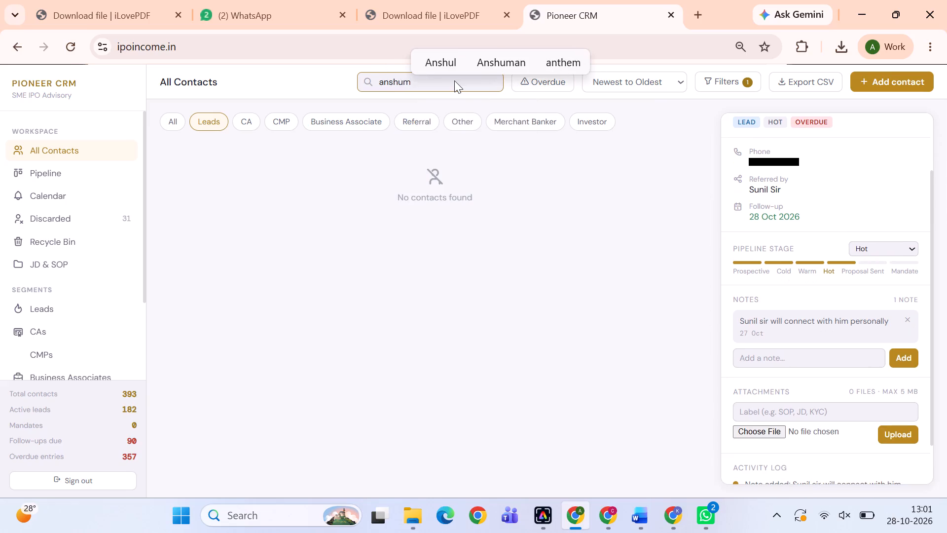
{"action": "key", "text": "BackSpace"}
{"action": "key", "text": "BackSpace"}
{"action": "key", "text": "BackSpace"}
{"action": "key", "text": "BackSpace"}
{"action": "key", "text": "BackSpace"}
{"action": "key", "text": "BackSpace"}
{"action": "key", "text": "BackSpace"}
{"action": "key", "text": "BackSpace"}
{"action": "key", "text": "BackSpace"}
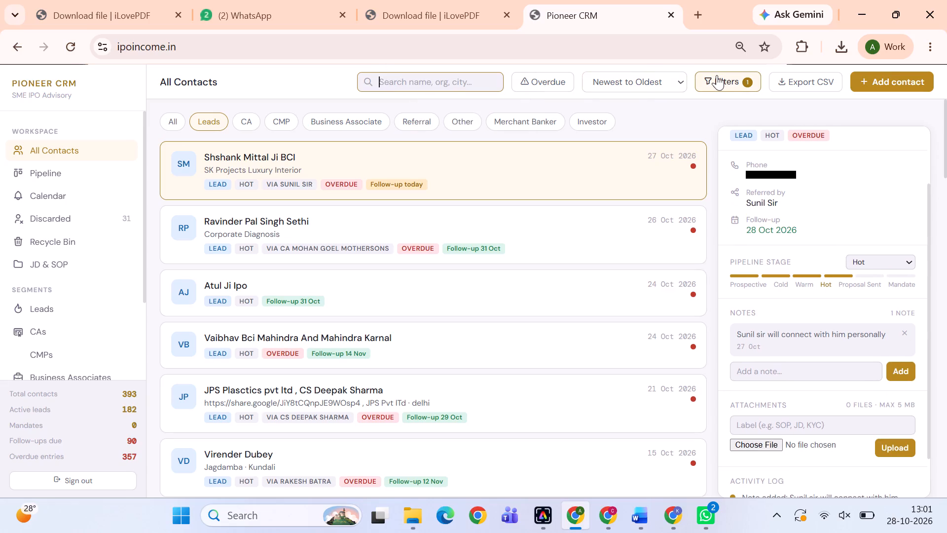
Set the stage filter to Any stage, apply it, and show contacts of all categories.
{"action": "left_click", "coordinate": [717, 75]}
{"action": "left_click", "coordinate": [674, 130]}
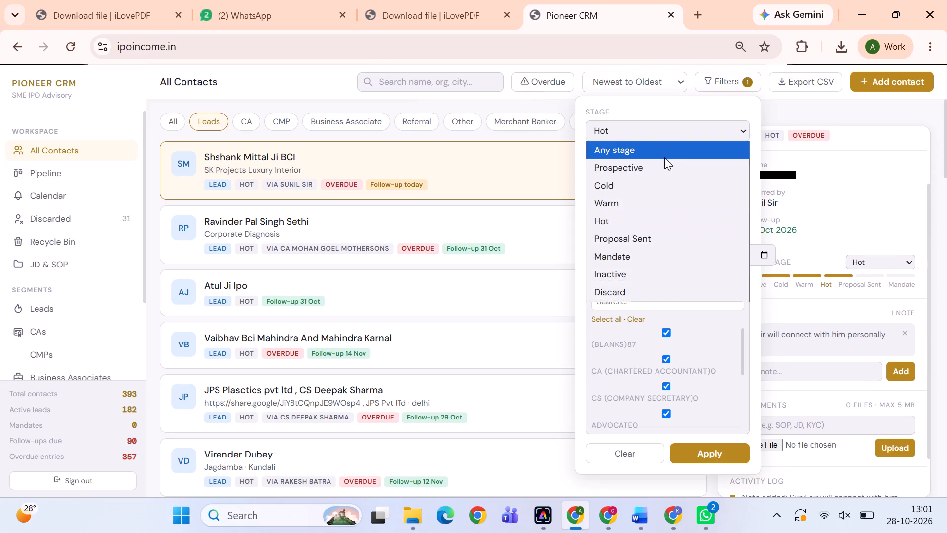
{"action": "left_click", "coordinate": [669, 145]}
{"action": "left_click", "coordinate": [711, 446]}
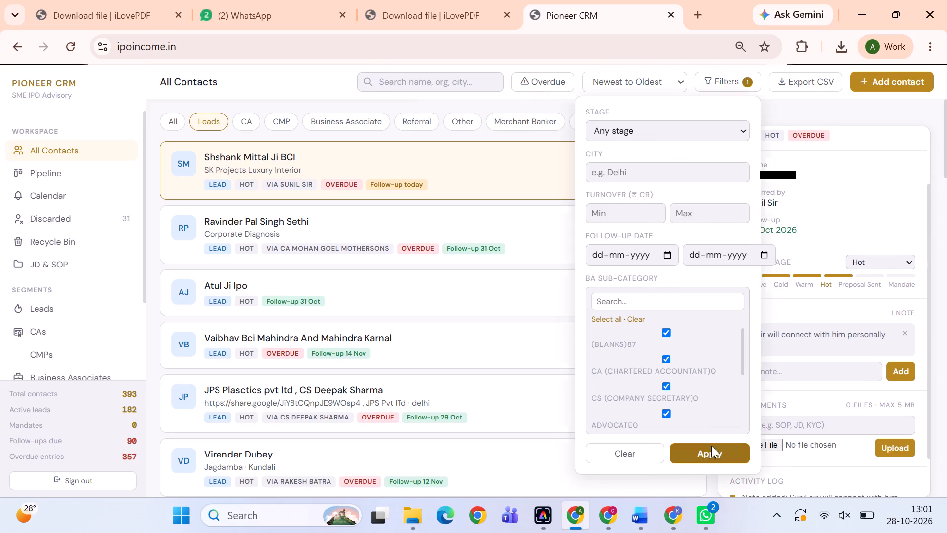
{"action": "left_click", "coordinate": [174, 117]}
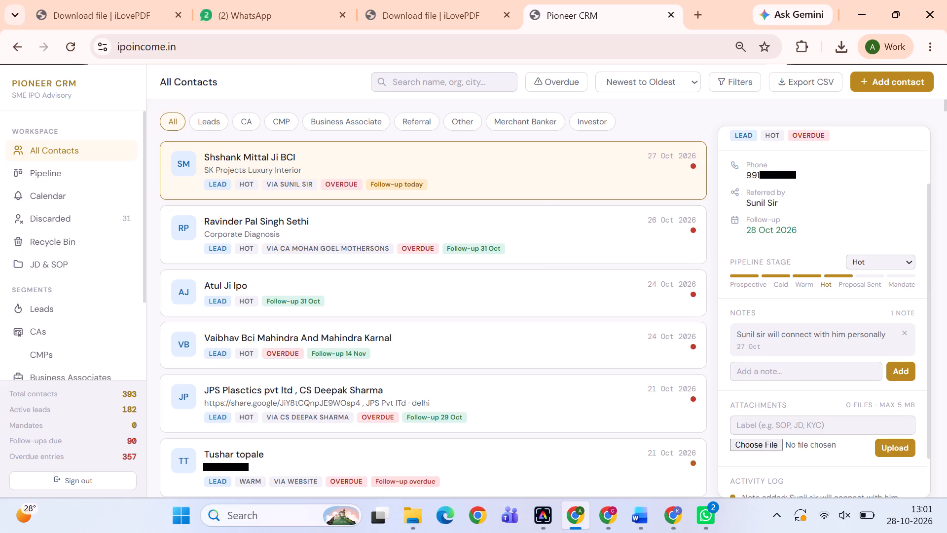
Search all contacts for "anshuman" and open the matching lead.
{"action": "left_click", "coordinate": [427, 74]}
{"action": "type", "text": "anshuman"}
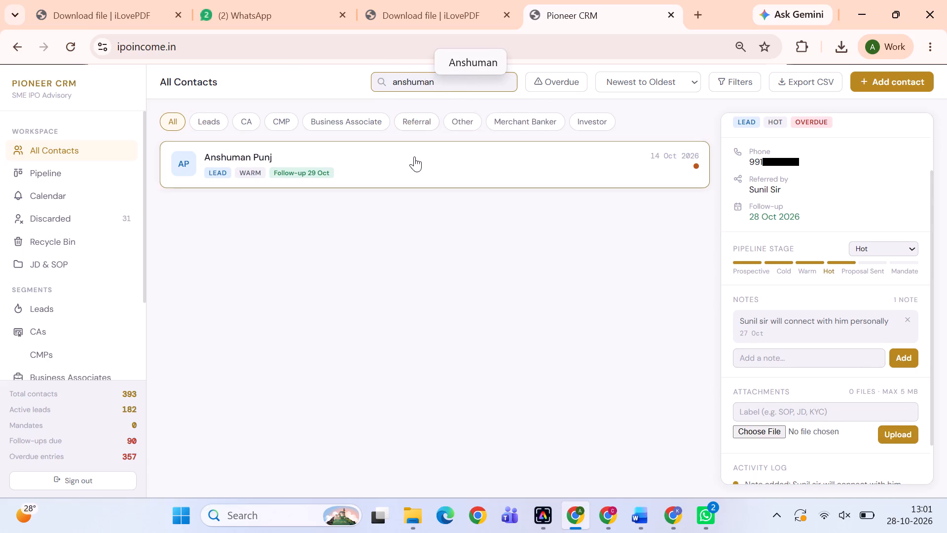
{"action": "left_click", "coordinate": [414, 156]}
Restrict the contact list to Leads and apply the Warm stage filter.
{"action": "left_click", "coordinate": [725, 80]}
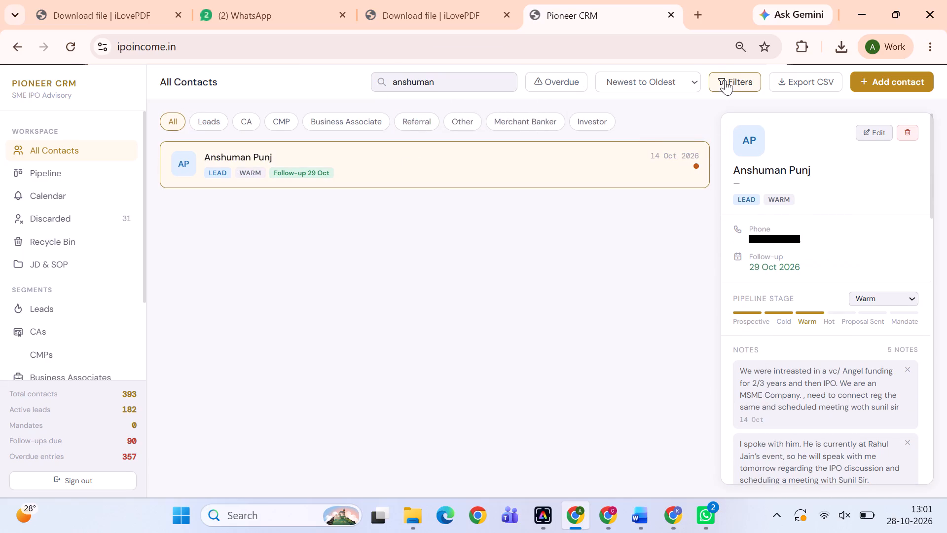
{"action": "left_click", "coordinate": [651, 130]}
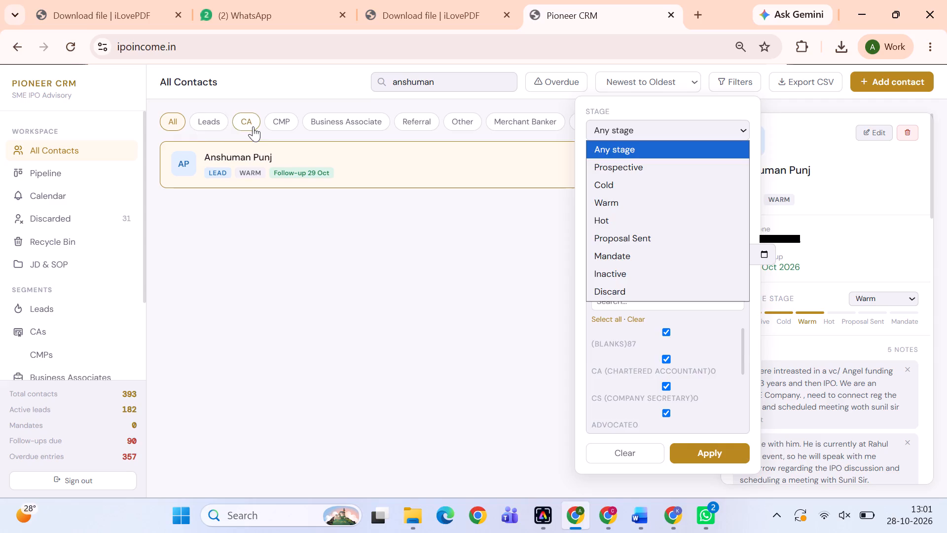
{"action": "left_click", "coordinate": [219, 120]}
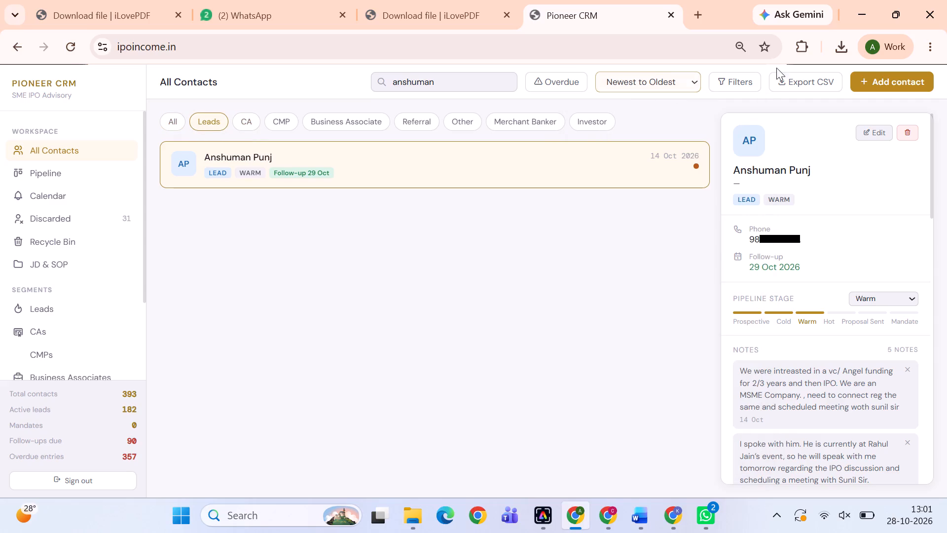
{"action": "left_click", "coordinate": [746, 79]}
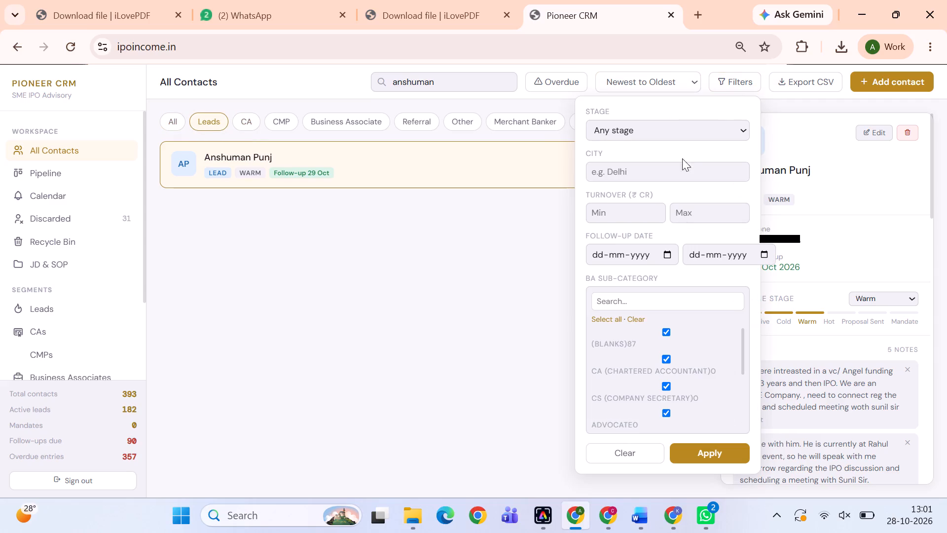
{"action": "left_click", "coordinate": [696, 120]}
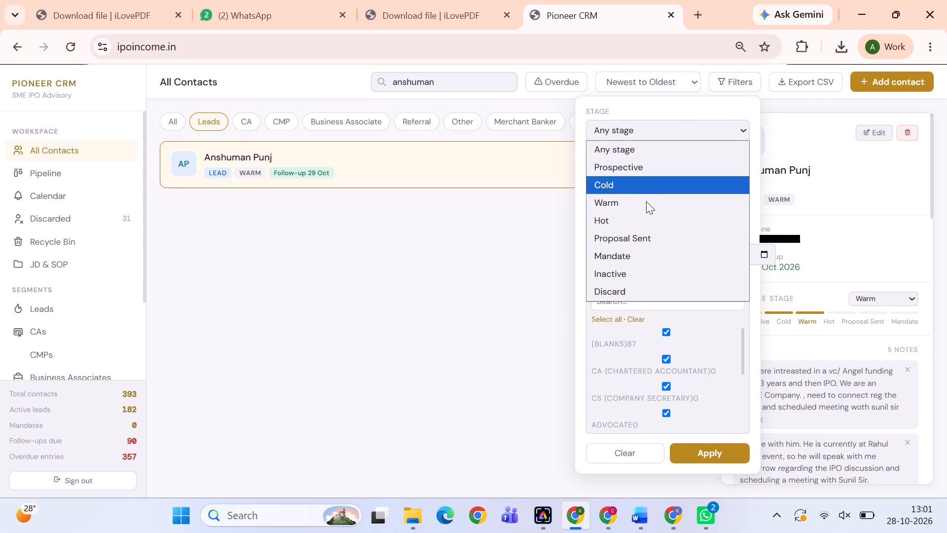
{"action": "left_click", "coordinate": [646, 201]}
{"action": "left_click", "coordinate": [710, 449]}
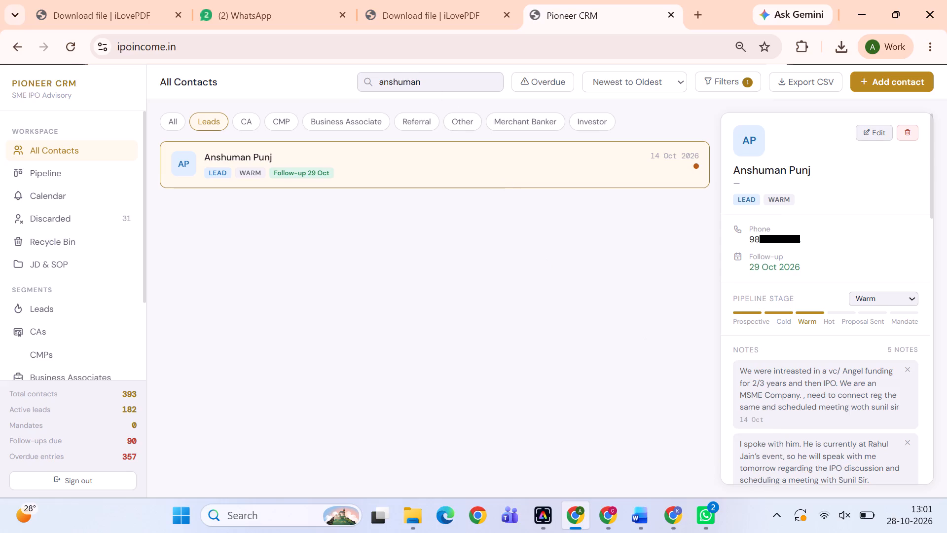
Draft a new note on the open lead, below its existing notes, reading "today send : proposal 25 lakh , 2.5 lakh ,".
{"action": "scroll", "coordinate": [884, 336], "scroll_direction": "down", "scroll_amount": 3}
{"action": "scroll", "coordinate": [884, 336], "scroll_direction": "up", "scroll_amount": 1}
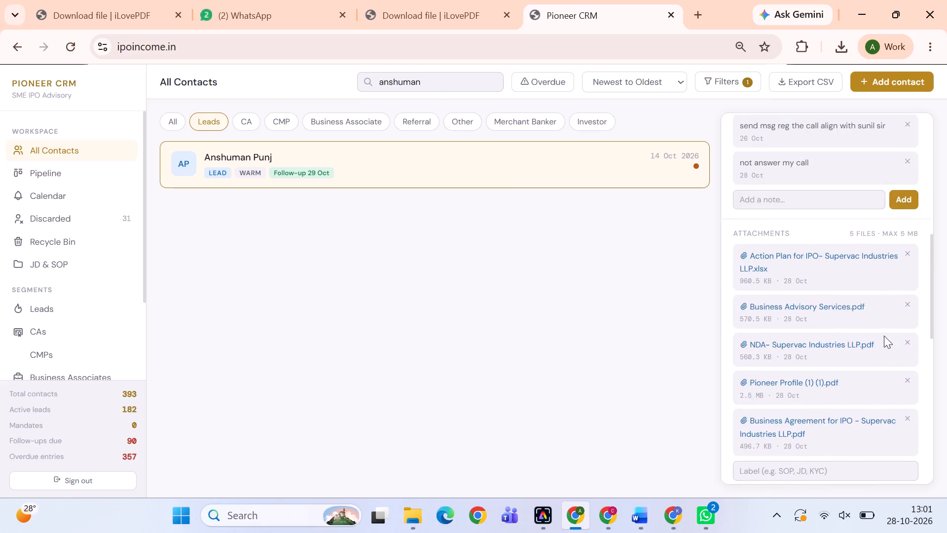
{"action": "scroll", "coordinate": [884, 336], "scroll_direction": "up", "scroll_amount": 1}
{"action": "left_click", "coordinate": [782, 277]}
{"action": "type", "text": "today send"}
{"action": "key", "text": "space"}
{"action": "type", "text": ": proposal 26"}
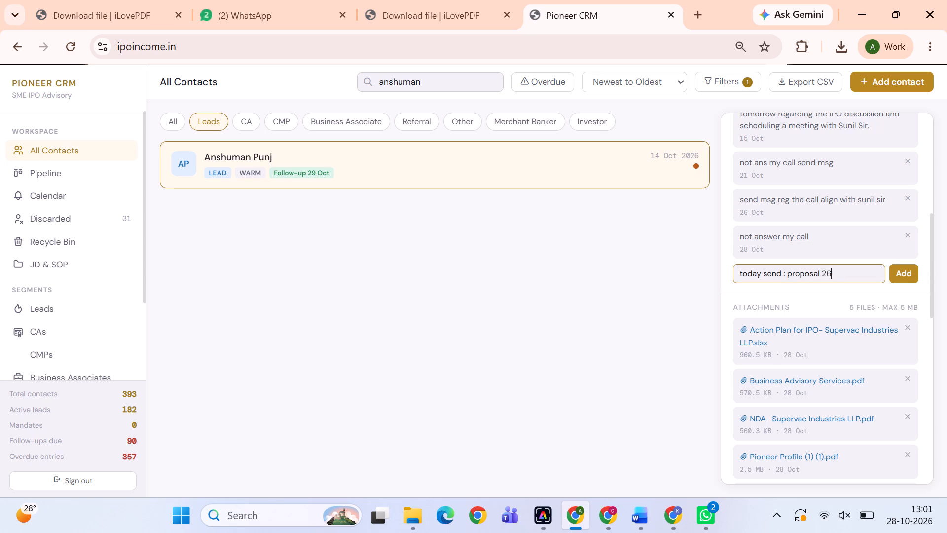
{"action": "key", "text": "BackSpace"}
{"action": "type", "text": "5 lkahh"}
{"action": "key", "text": "space"}
{"action": "key", "text": "BackSpace"}
{"action": "key", "text": "BackSpace"}
{"action": "key", "text": "BackSpace"}
{"action": "key", "text": "BackSpace"}
{"action": "key", "text": "BackSpace"}
{"action": "type", "text": "akh , 2.5 lakjh"}
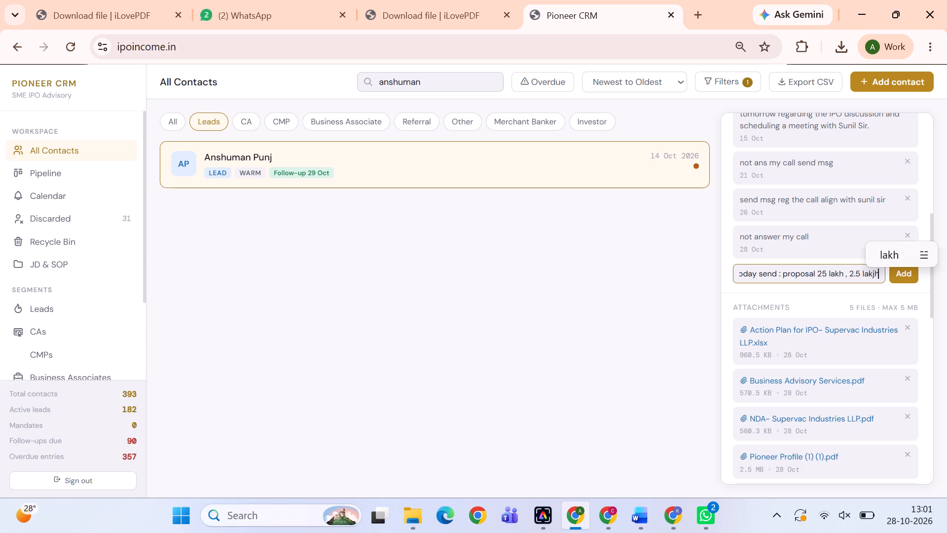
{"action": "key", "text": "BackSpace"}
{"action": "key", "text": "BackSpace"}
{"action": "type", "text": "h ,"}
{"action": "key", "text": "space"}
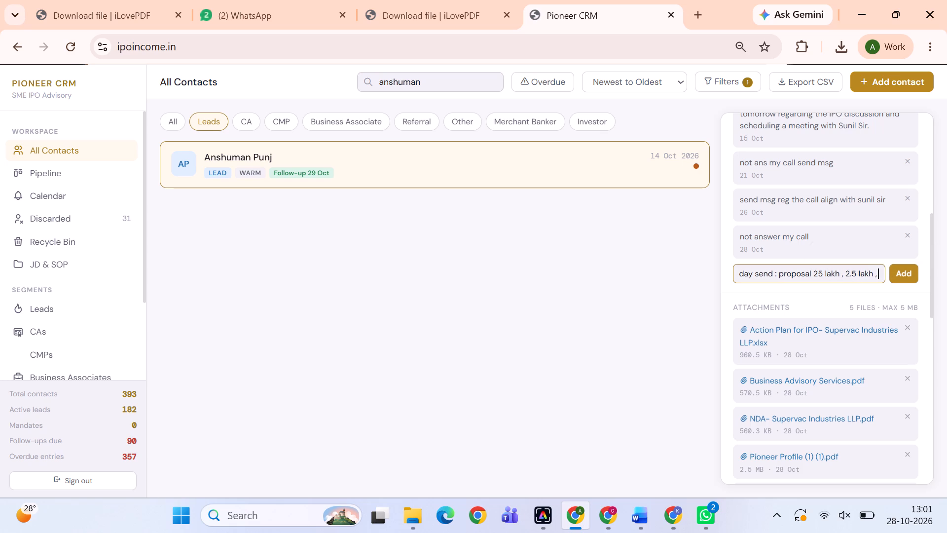
Complete the lead's draft note with "nda , profile , action plan , roadmap" and add it to the notes.
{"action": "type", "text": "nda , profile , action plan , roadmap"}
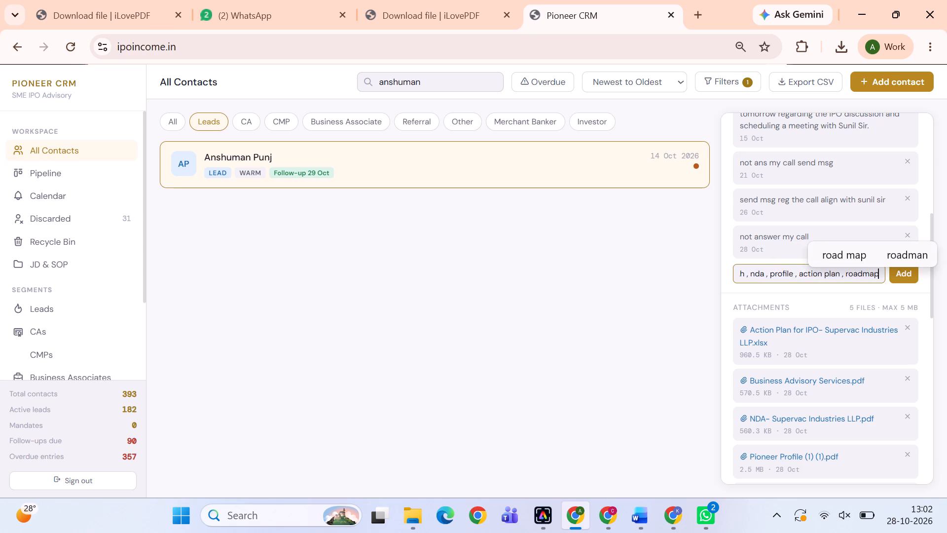
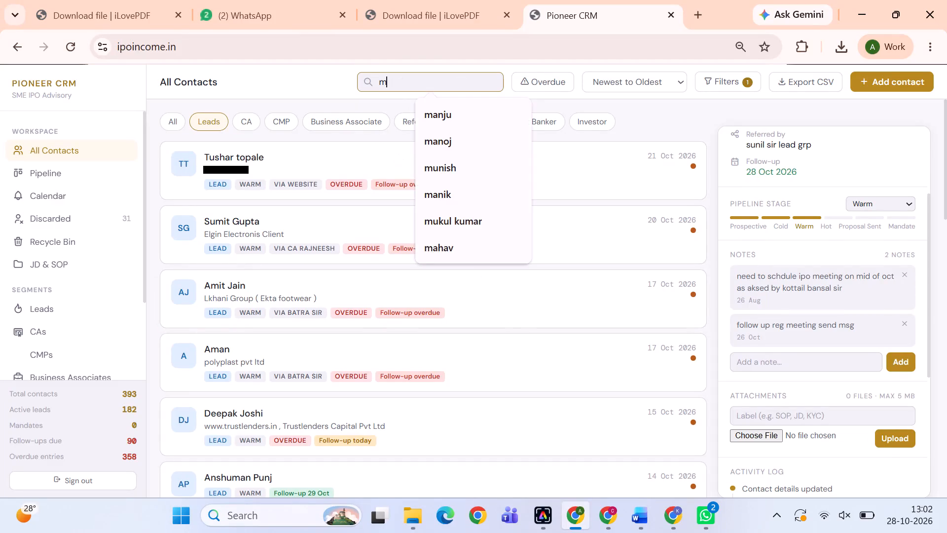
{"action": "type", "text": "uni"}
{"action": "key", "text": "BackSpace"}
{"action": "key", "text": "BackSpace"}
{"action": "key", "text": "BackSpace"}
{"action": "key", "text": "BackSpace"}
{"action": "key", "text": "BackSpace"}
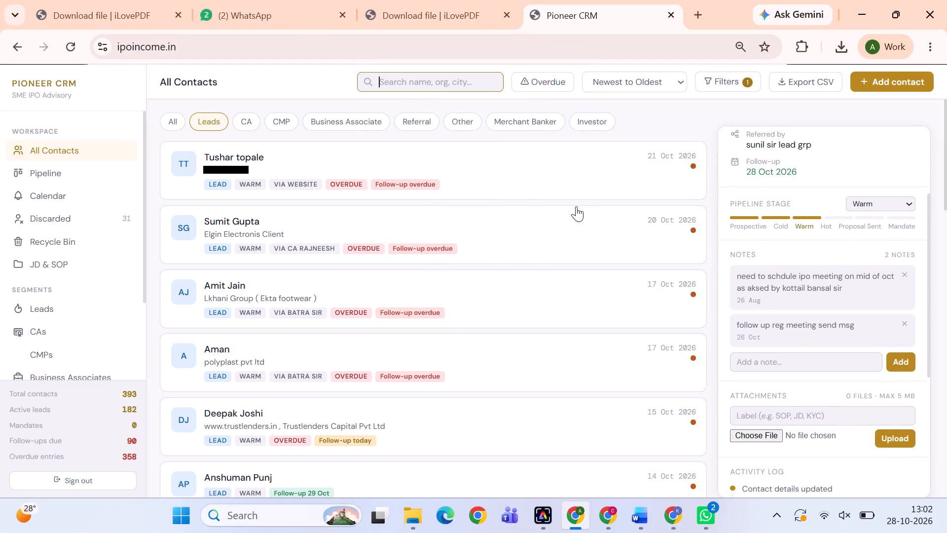
Look through the Warm leads list down to its oldest entries.
{"action": "scroll", "coordinate": [465, 342], "scroll_direction": "down", "scroll_amount": 11}
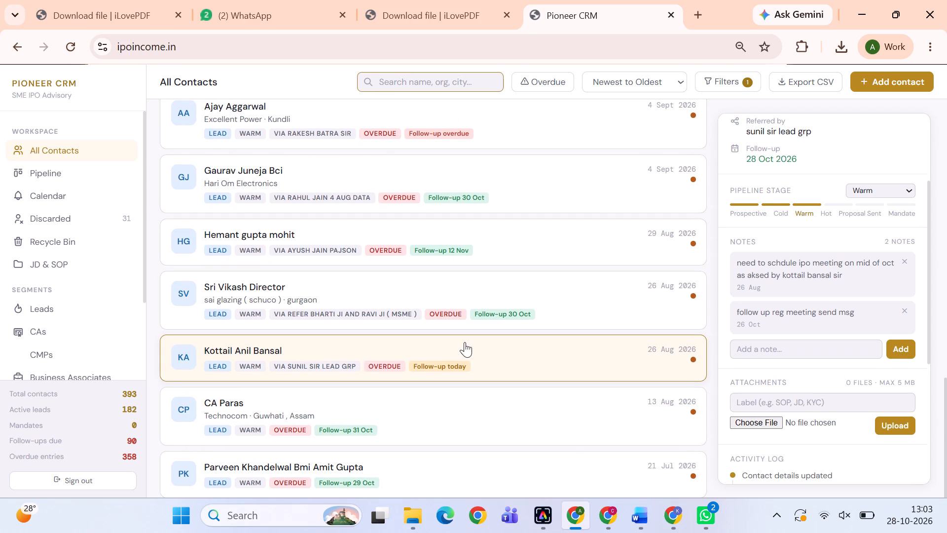
Open the warm lead dated 21 Jul 2026 with the 29 Oct follow-up and read through its notes to the most recent one.
{"action": "scroll", "coordinate": [574, 444], "scroll_direction": "down", "scroll_amount": 7}
{"action": "left_click", "coordinate": [564, 476]}
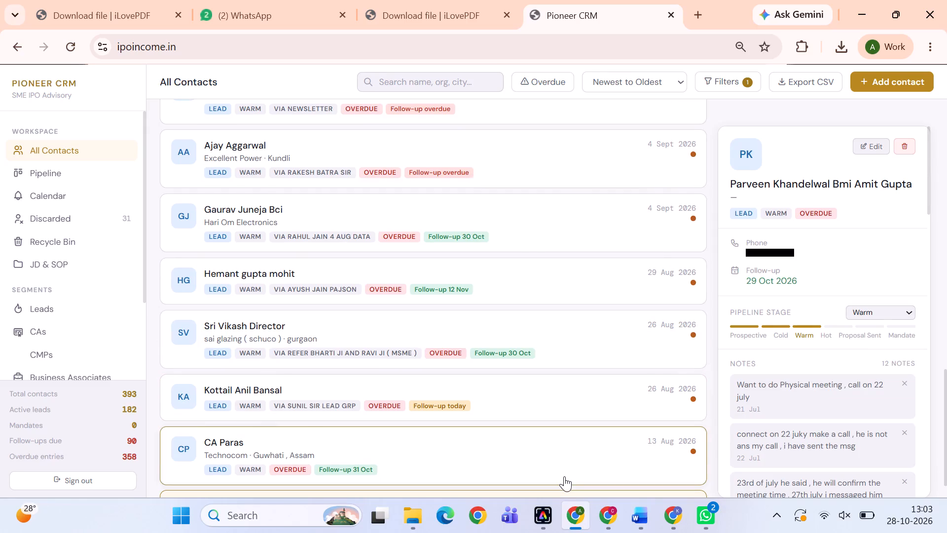
{"action": "scroll", "coordinate": [912, 448], "scroll_direction": "down", "scroll_amount": 2}
{"action": "scroll", "coordinate": [856, 429], "scroll_direction": "down", "scroll_amount": 2}
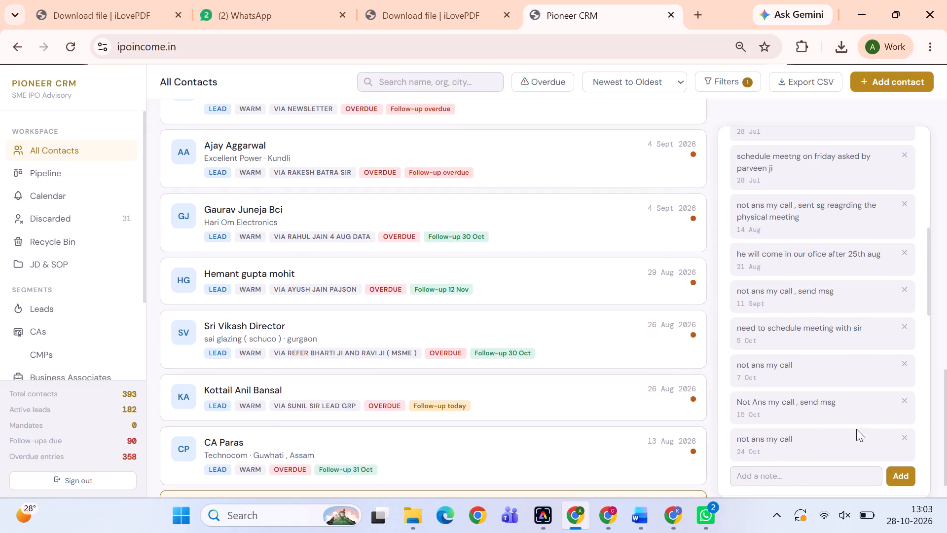
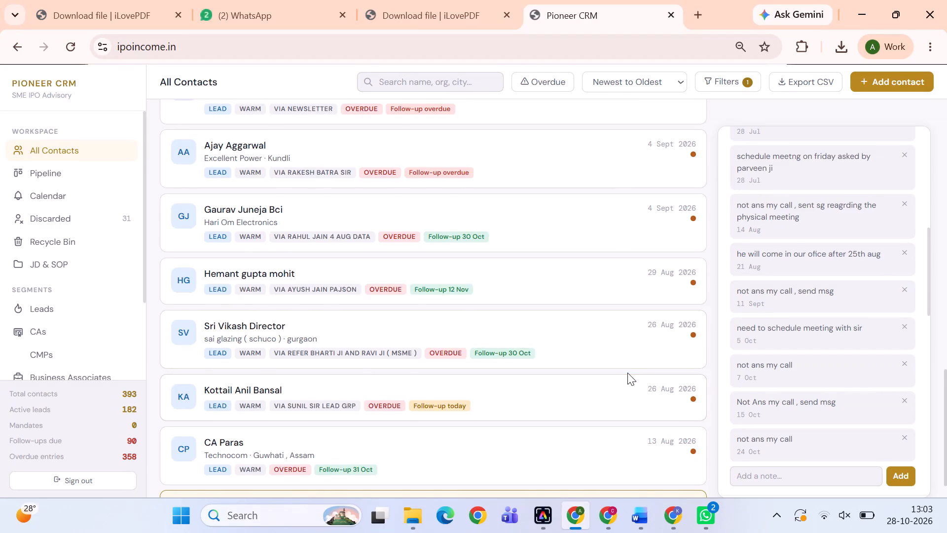
Add the note "he msg me reg the meeting confirmation" to the open warm lead dated 21 Jul 2026.
{"action": "scroll", "coordinate": [627, 373], "scroll_direction": "down", "scroll_amount": 1}
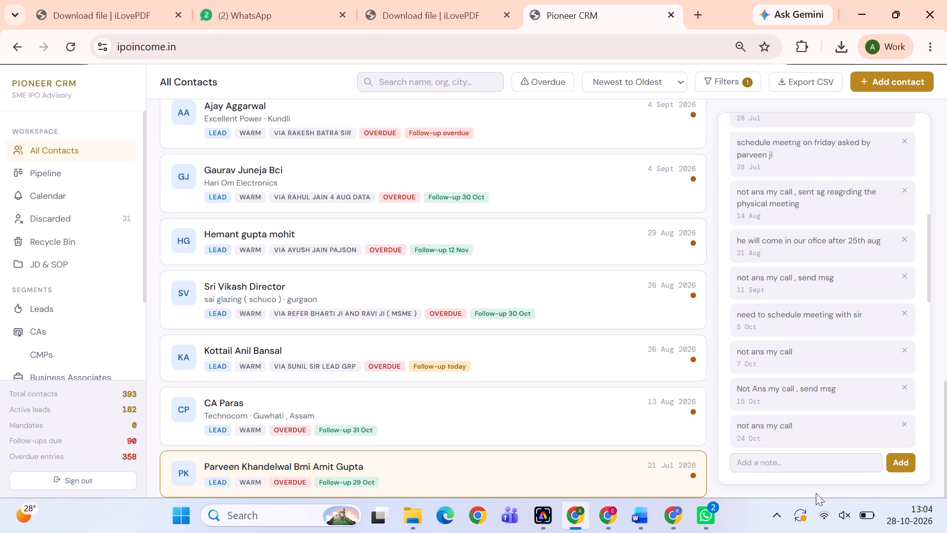
{"action": "left_click", "coordinate": [807, 457]}
{"action": "type", "text": "he msg"}
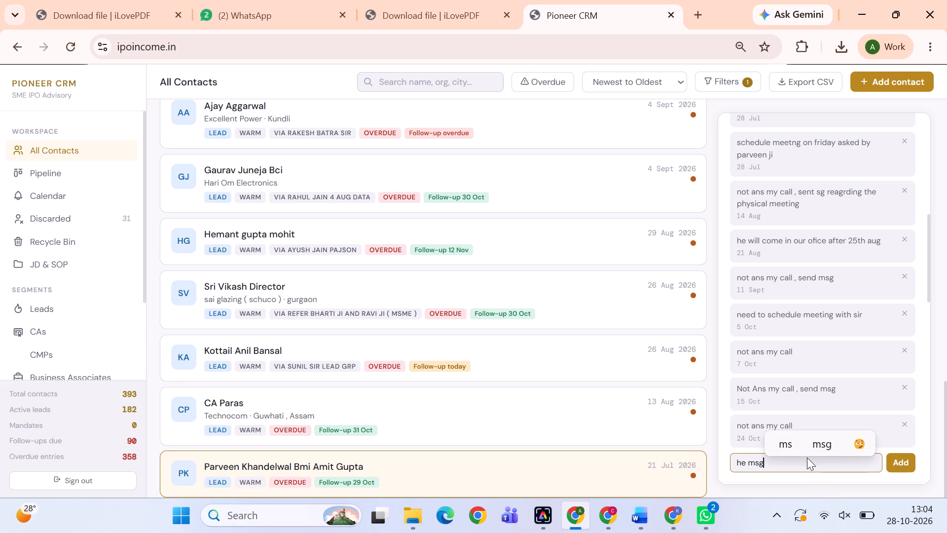
{"action": "key", "text": "space"}
{"action": "type", "text": "me reg the meeting"}
{"action": "key", "text": "space"}
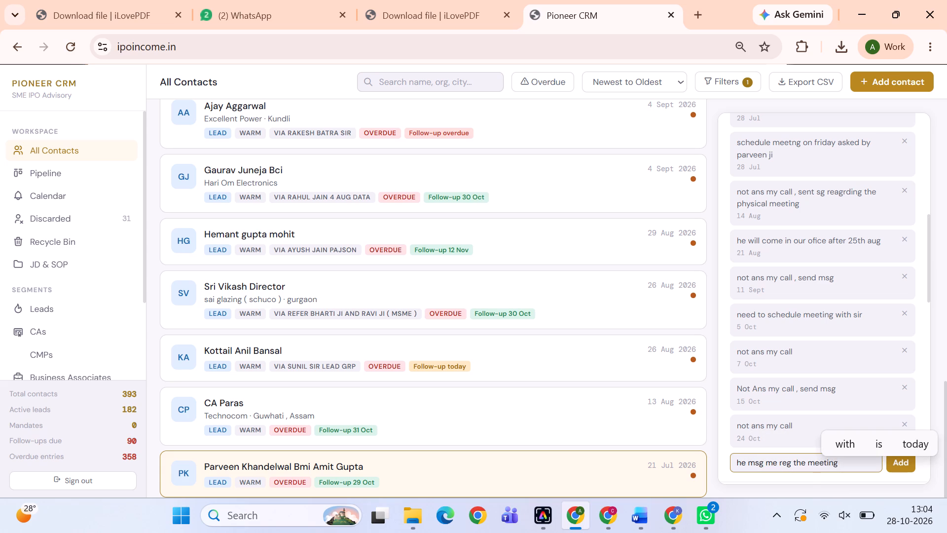
{"action": "type", "text": "confirm"}
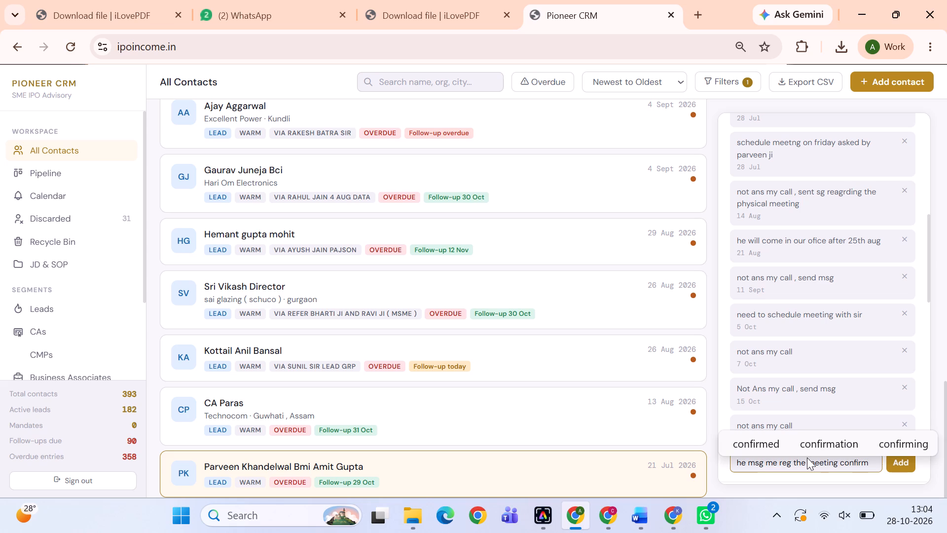
{"action": "type", "text": "ation"}
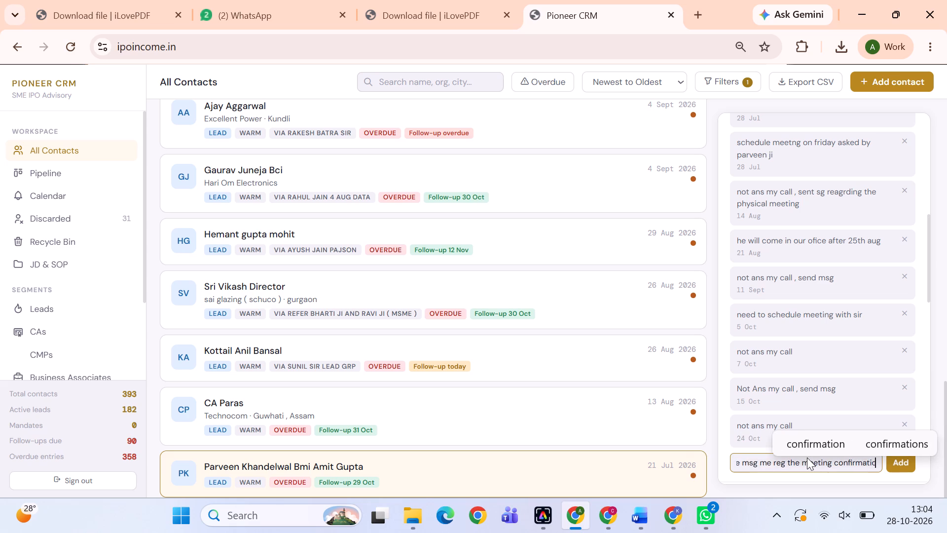
{"action": "key", "text": "space"}
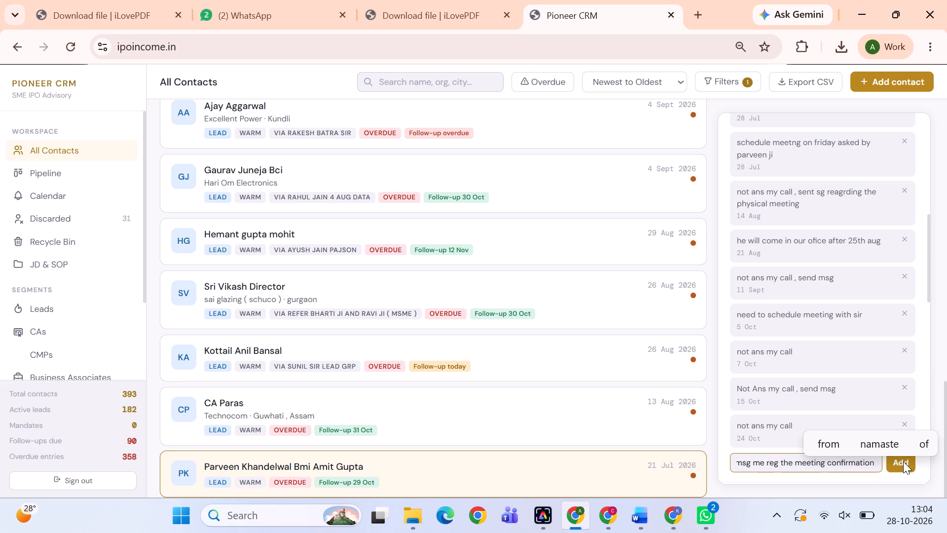
{"action": "left_click", "coordinate": [903, 461]}
{"action": "scroll", "coordinate": [876, 409], "scroll_direction": "down", "scroll_amount": 3}
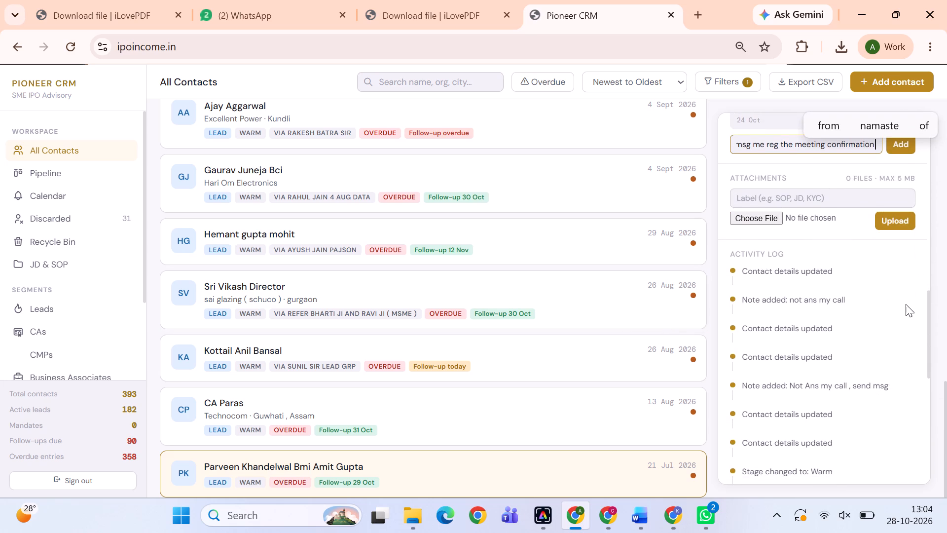
Save the drafted note "he msg me reg the meeting confirmation" on the open warm lead dated 21 Jul 2026.
{"action": "scroll", "coordinate": [906, 305], "scroll_direction": "up", "scroll_amount": 1}
{"action": "left_click", "coordinate": [902, 329]}
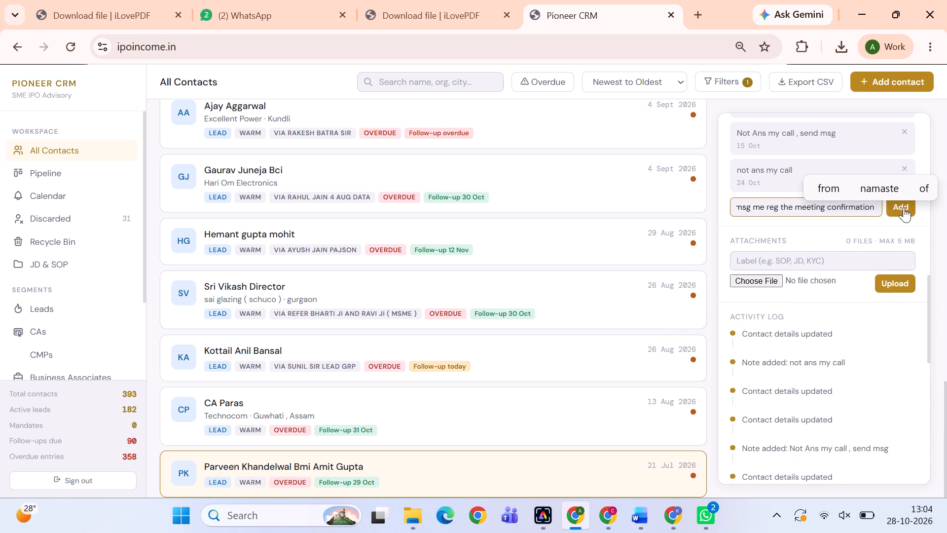
{"action": "left_click", "coordinate": [903, 208]}
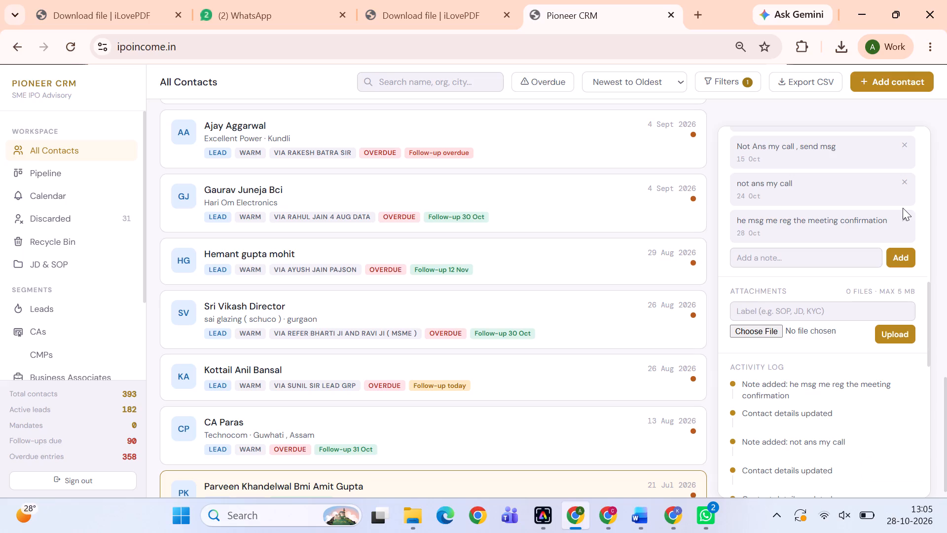
Open the Technocom warm lead dated 13 Aug 2026 with the 31 Oct follow-up.
{"action": "left_click", "coordinate": [513, 412]}
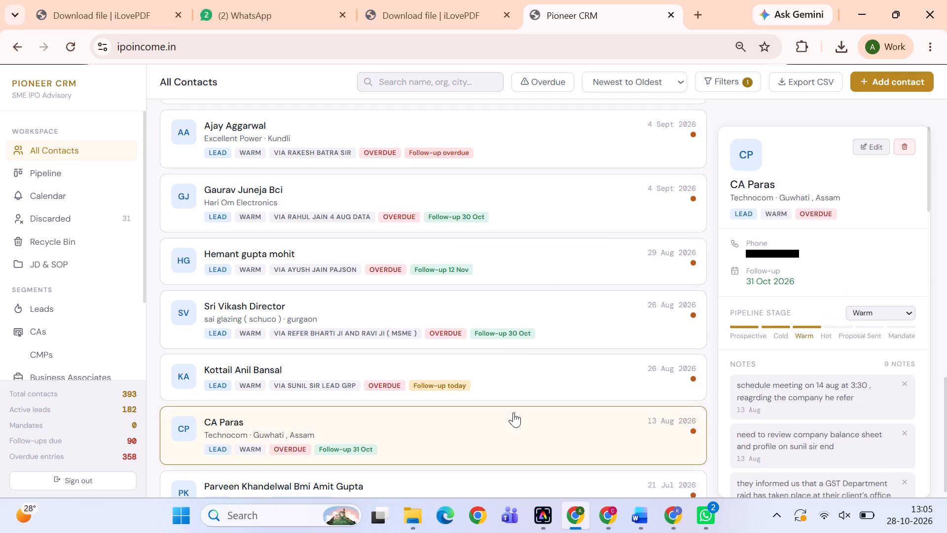
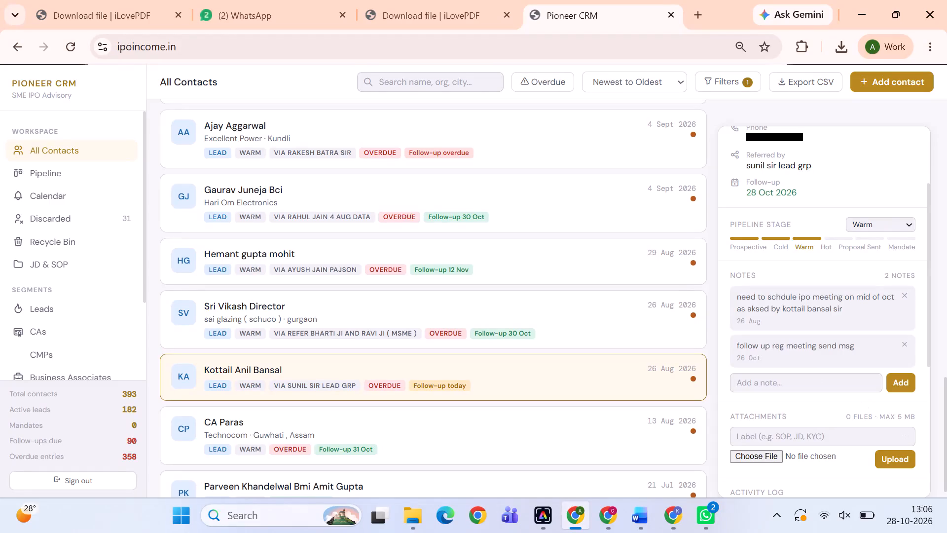
Add the note "not ans my call , send msg" to the open warm lead referred by sunil sir lead grp.
{"action": "left_click", "coordinate": [815, 385]}
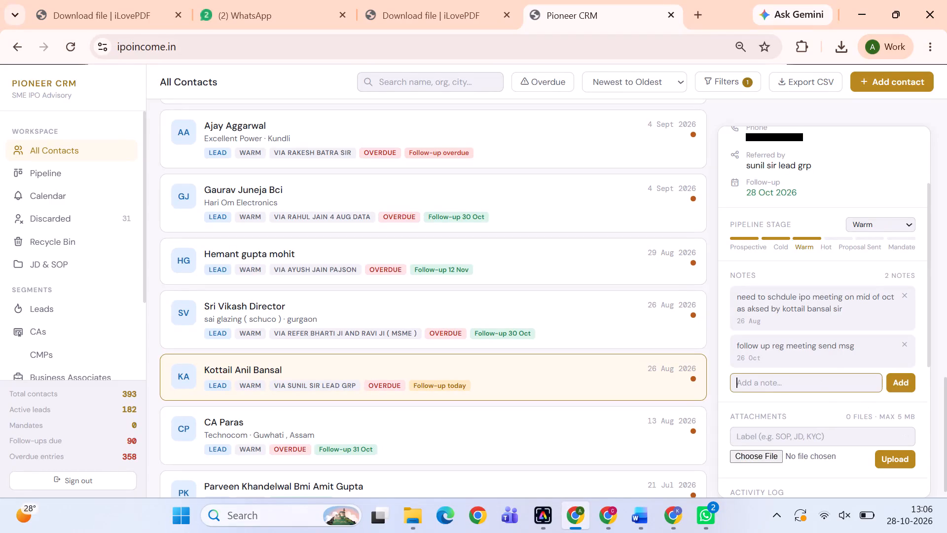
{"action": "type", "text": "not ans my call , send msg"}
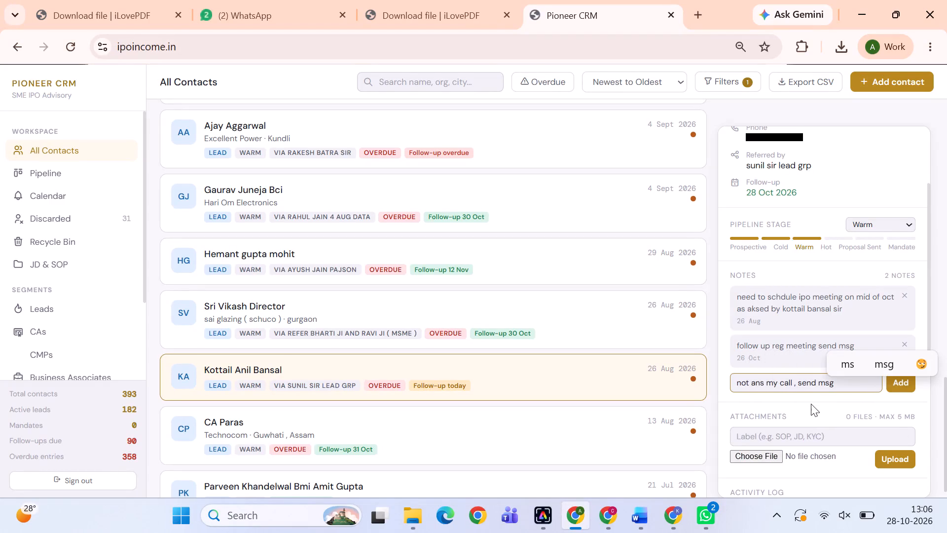
{"action": "left_click", "coordinate": [811, 404]}
{"action": "left_click", "coordinate": [905, 380]}
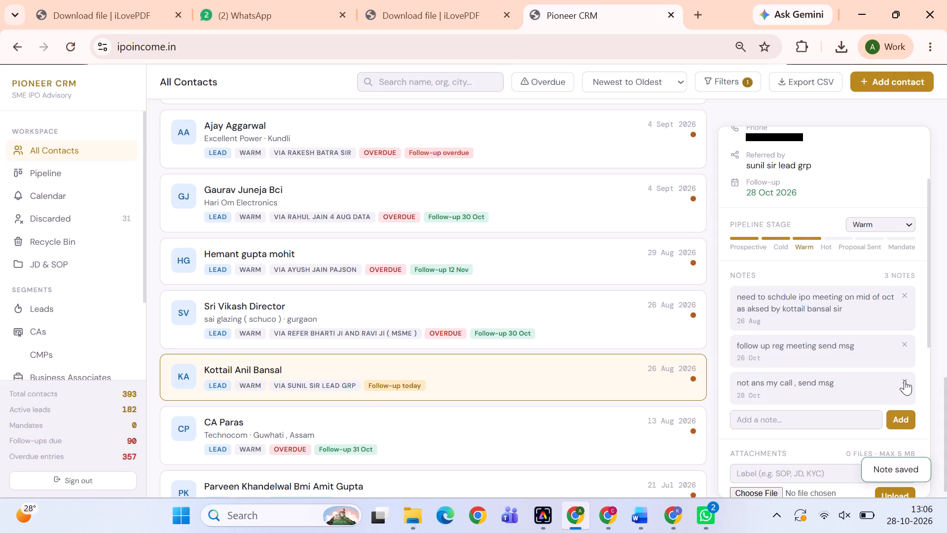
Set the open lead's follow-up date to 29 Oct 2026 and update the contact.
{"action": "scroll", "coordinate": [798, 313], "scroll_direction": "down", "scroll_amount": 1}
{"action": "scroll", "coordinate": [814, 202], "scroll_direction": "up", "scroll_amount": 3}
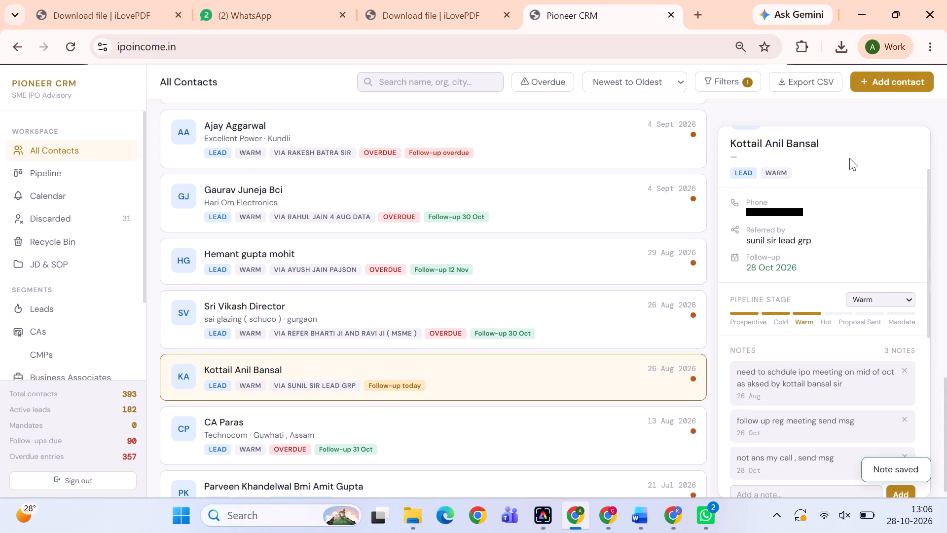
{"action": "left_click", "coordinate": [872, 141]}
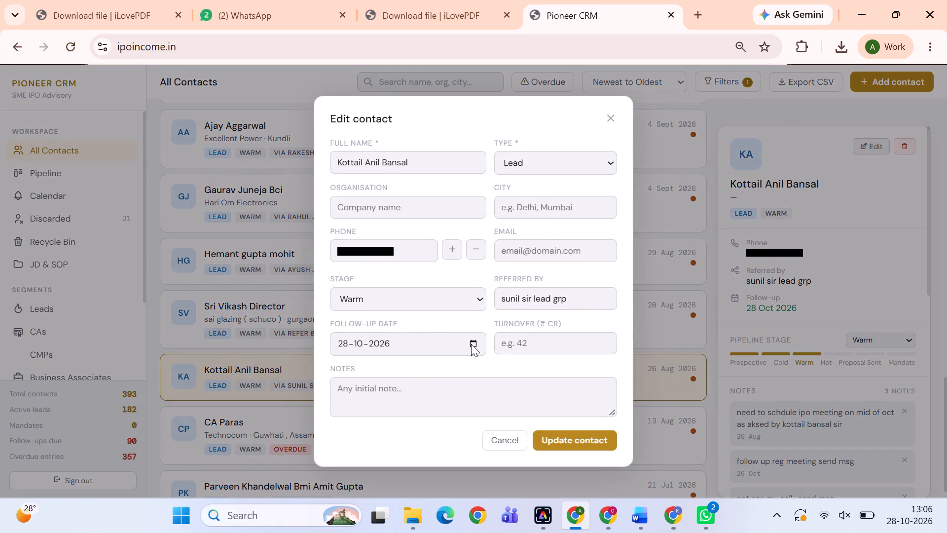
{"action": "left_click", "coordinate": [471, 344]}
{"action": "left_click", "coordinate": [407, 280]}
{"action": "left_click", "coordinate": [561, 434]}
{"action": "scroll", "coordinate": [625, 382], "scroll_direction": "down", "scroll_amount": 3}
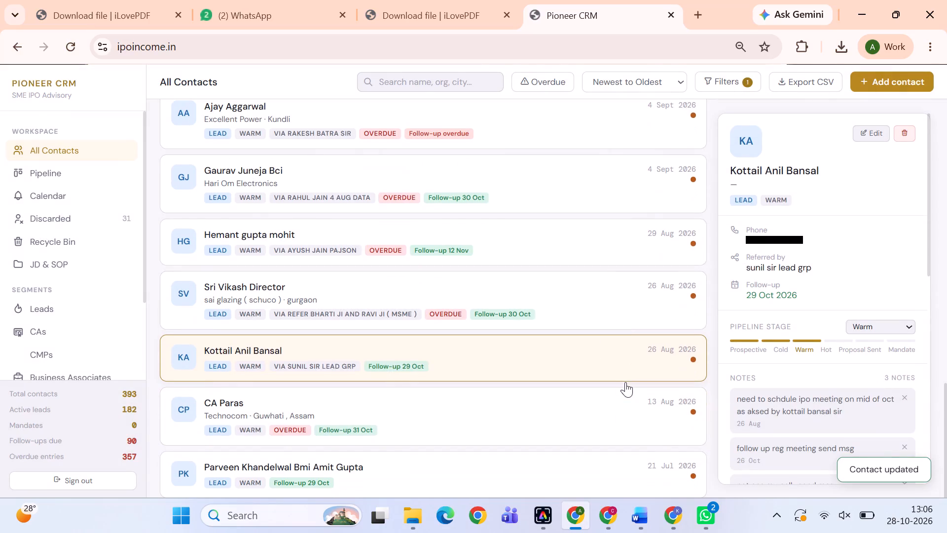
{"action": "left_click", "coordinate": [610, 301]}
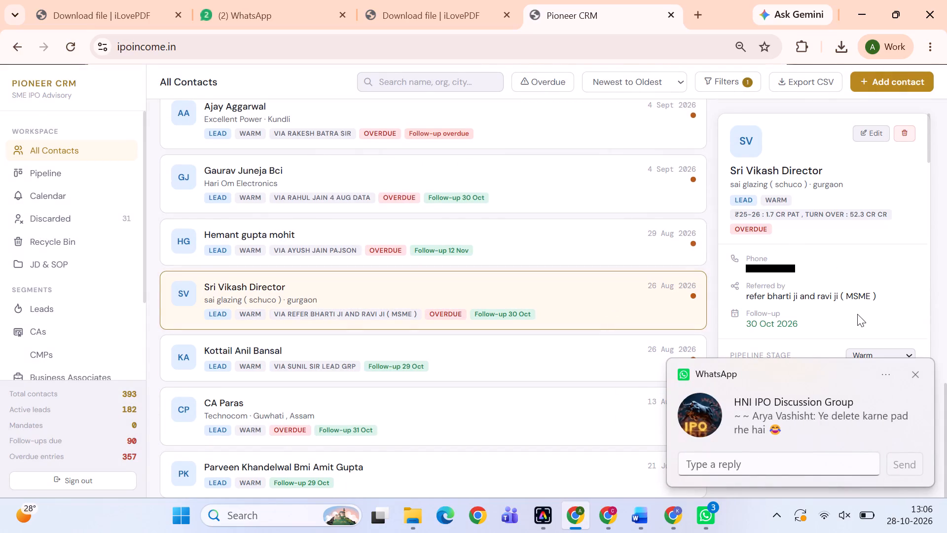
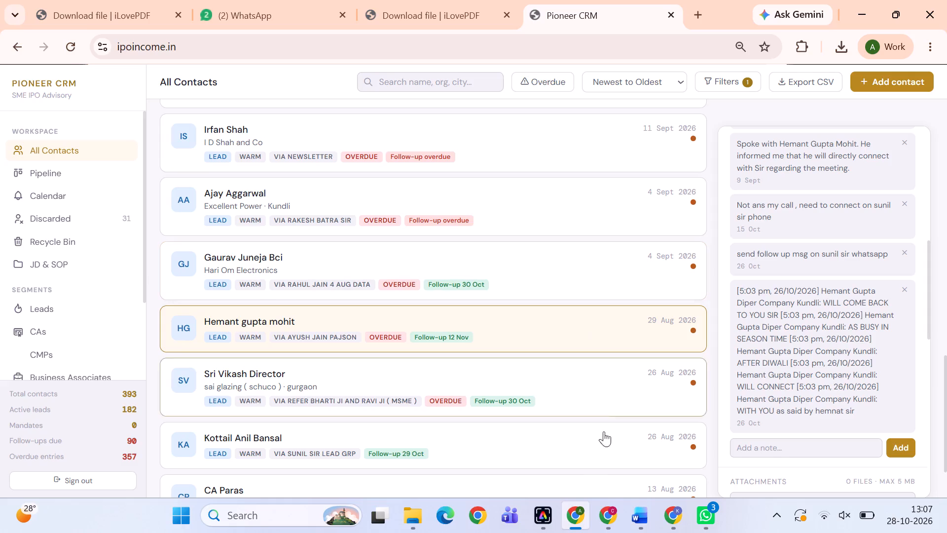
In the warm lead dated 26 Aug 2026 and referred via sunil sir lead grp, set the follow-up date to 13-11-2026.
{"action": "left_click", "coordinate": [591, 461]}
{"action": "scroll", "coordinate": [907, 279], "scroll_direction": "up", "scroll_amount": 1}
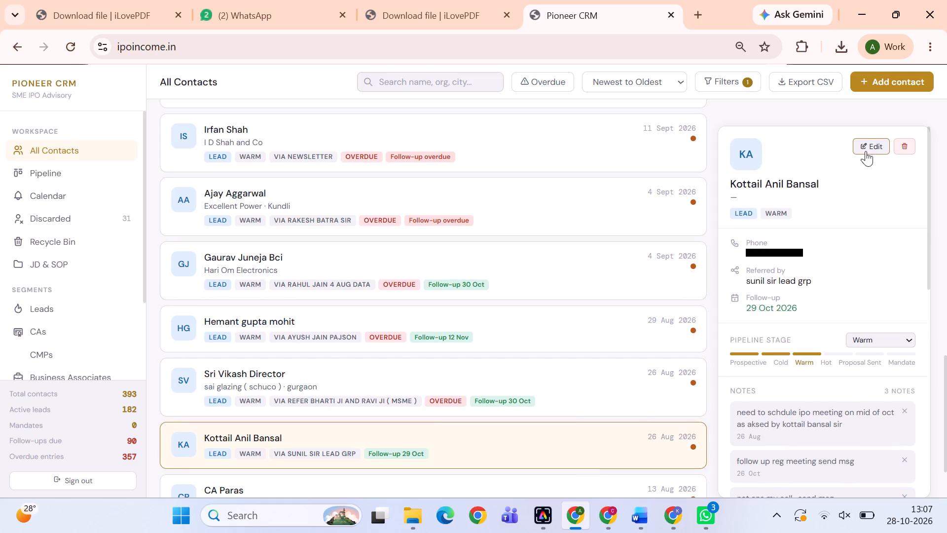
{"action": "left_click", "coordinate": [866, 150]}
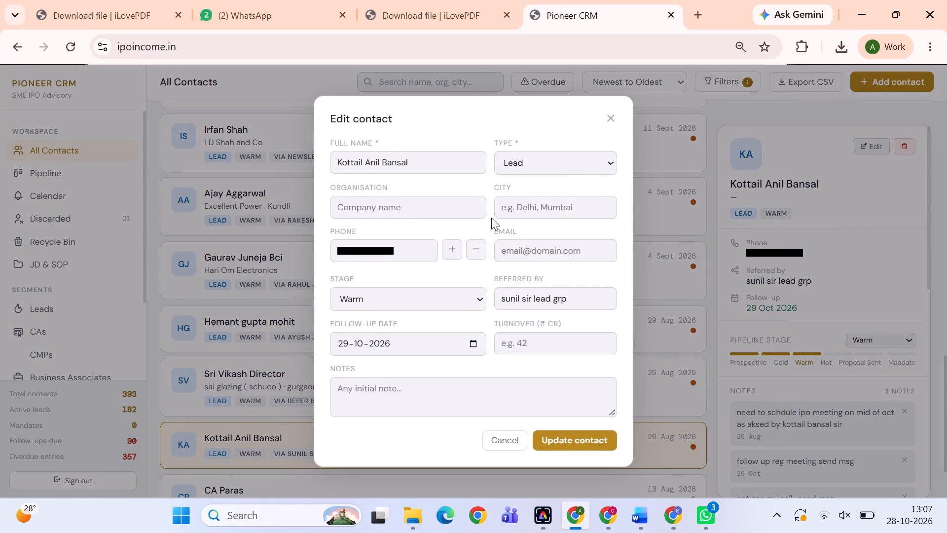
{"action": "left_click", "coordinate": [472, 344]}
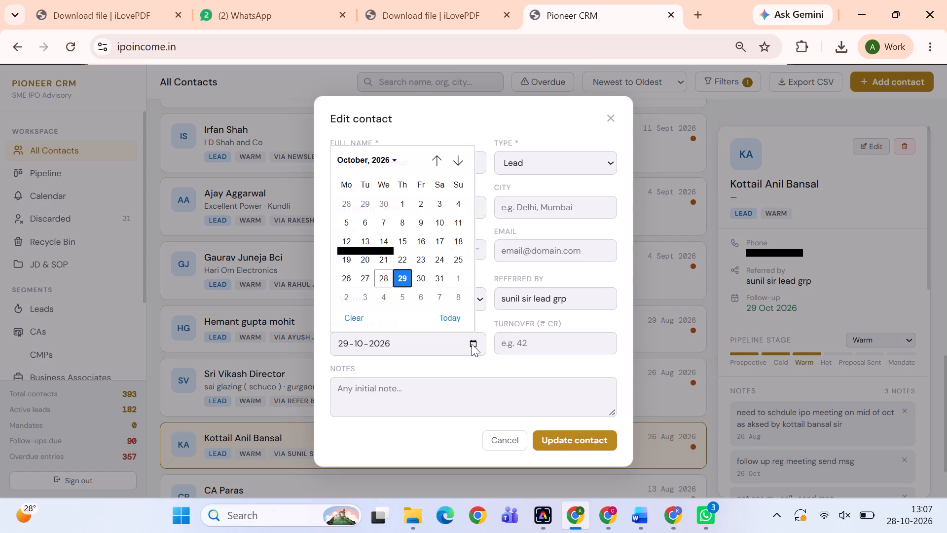
{"action": "left_click", "coordinate": [459, 158]}
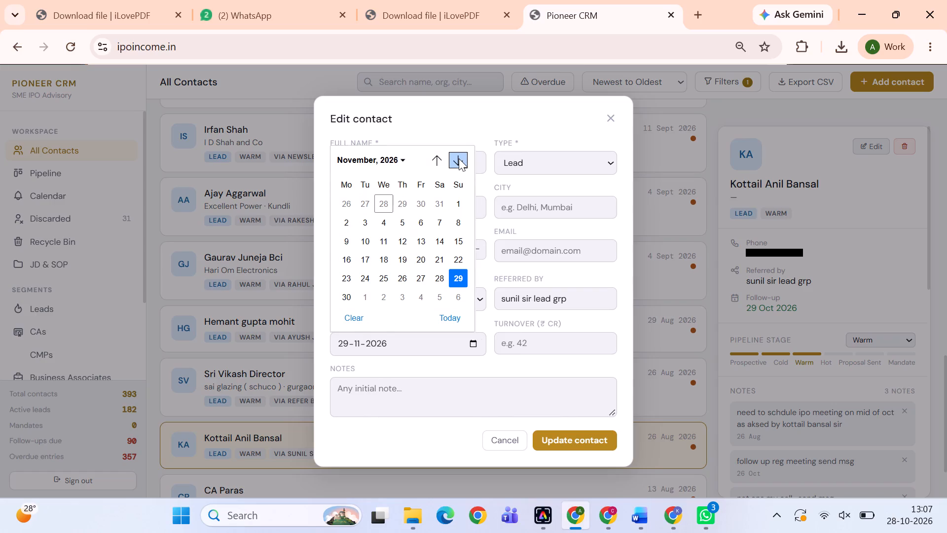
{"action": "left_click", "coordinate": [426, 241]}
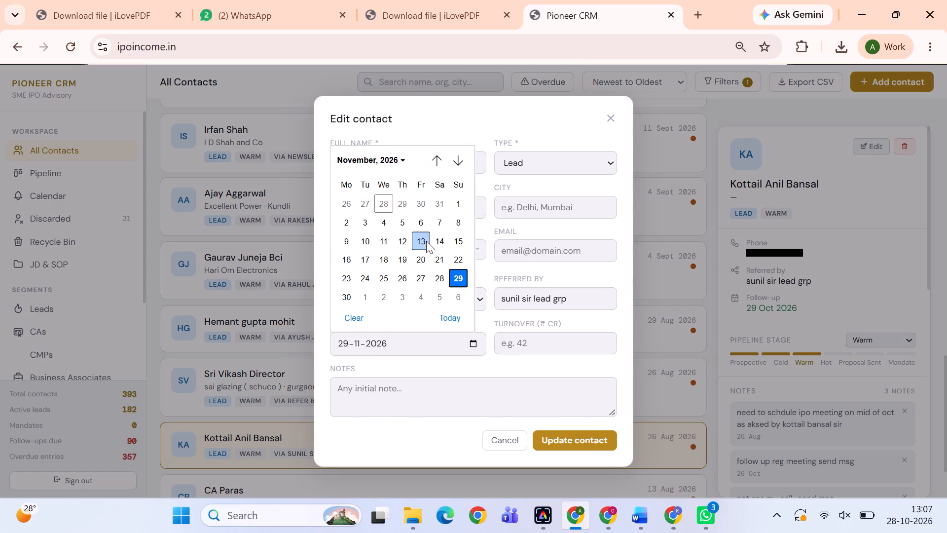
Add the note "we will do meeting after diwali as said by kottail sir" and save the contact update.
{"action": "left_click", "coordinate": [437, 379]}
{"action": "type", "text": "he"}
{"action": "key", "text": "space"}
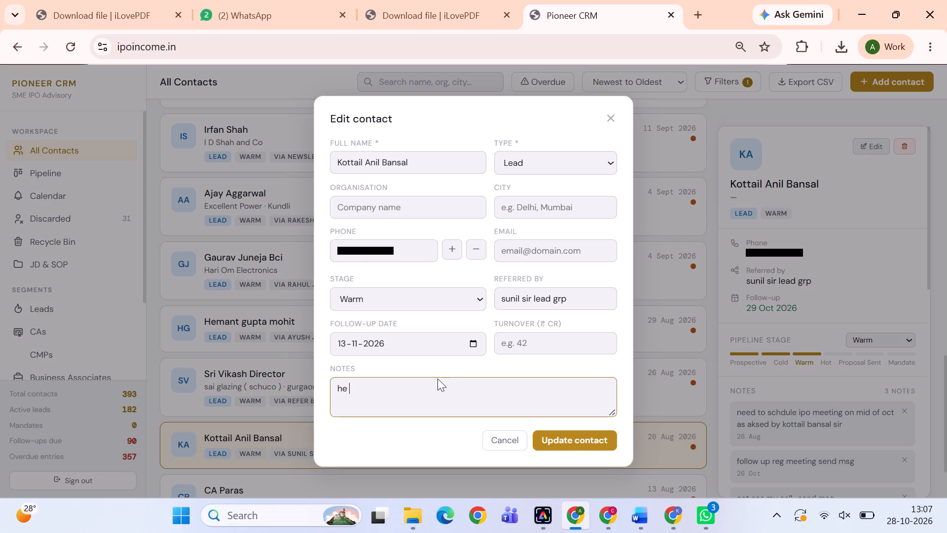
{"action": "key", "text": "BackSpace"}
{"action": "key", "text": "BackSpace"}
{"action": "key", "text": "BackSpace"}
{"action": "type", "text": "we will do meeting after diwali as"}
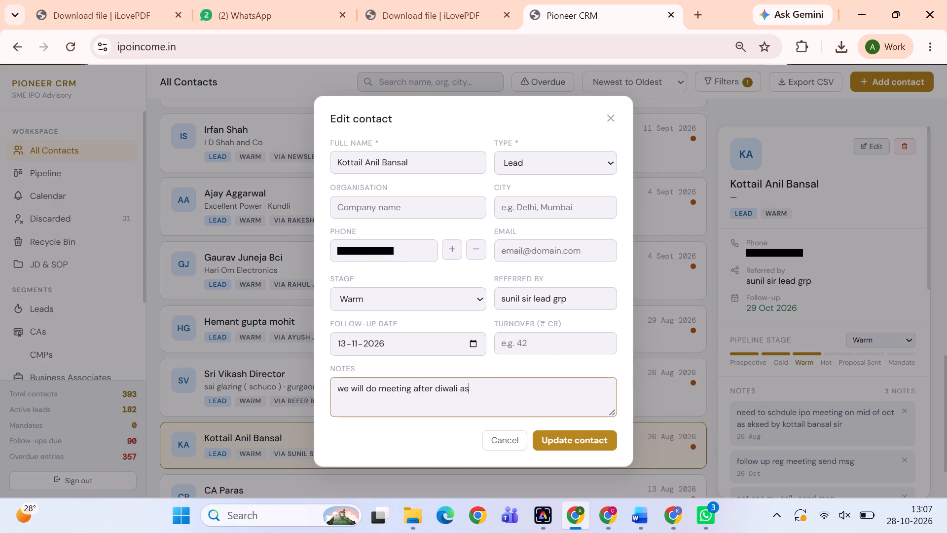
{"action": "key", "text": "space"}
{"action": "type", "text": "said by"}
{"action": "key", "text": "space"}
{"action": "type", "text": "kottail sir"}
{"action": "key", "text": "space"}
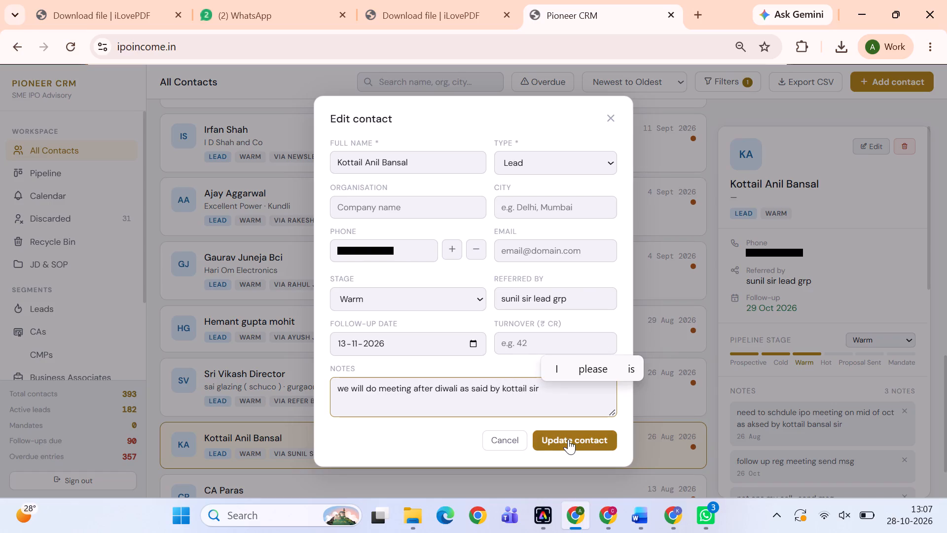
{"action": "left_click", "coordinate": [568, 439]}
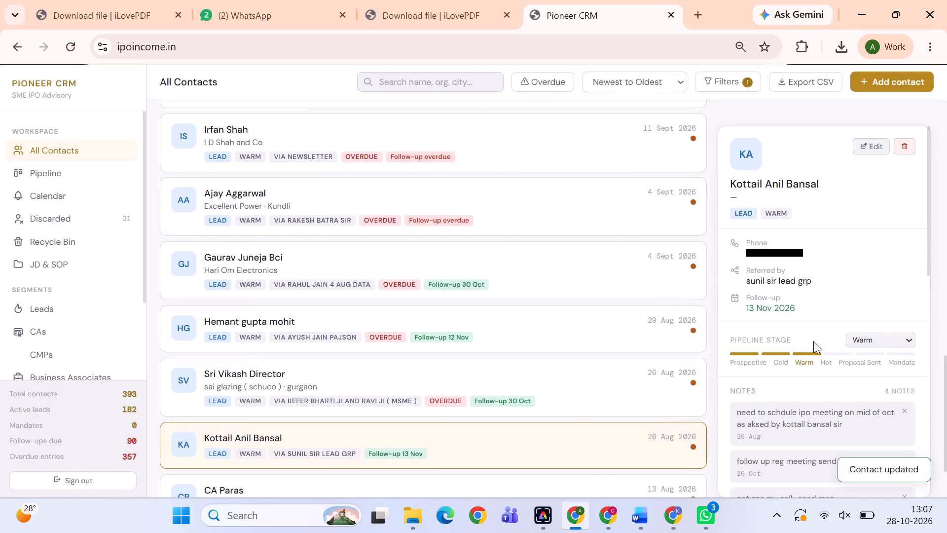
{"action": "scroll", "coordinate": [775, 388], "scroll_direction": "down", "scroll_amount": 3}
{"action": "scroll", "coordinate": [799, 388], "scroll_direction": "up", "scroll_amount": 2}
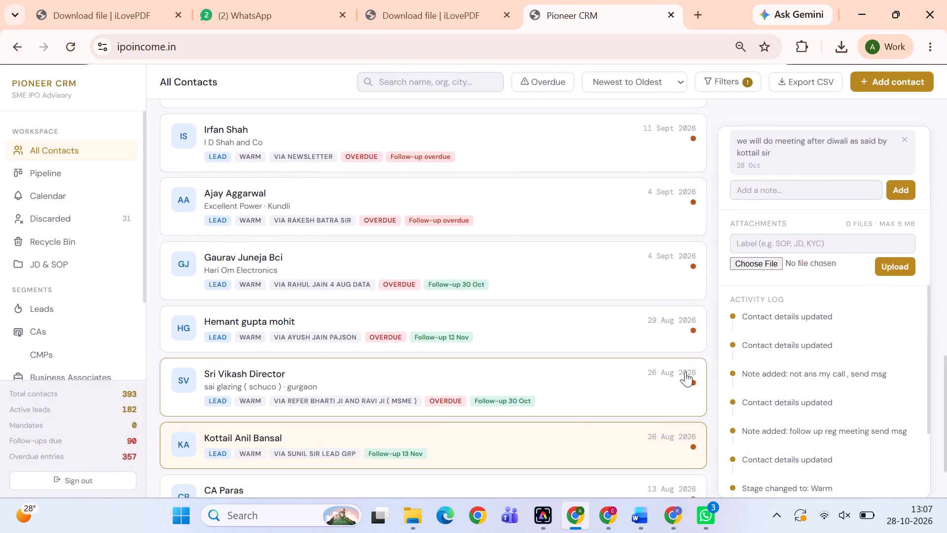
Review the notes and follow-up details of the warm leads dated from 26 Aug to 17 Sept 2026.
{"action": "scroll", "coordinate": [685, 372], "scroll_direction": "down", "scroll_amount": 5}
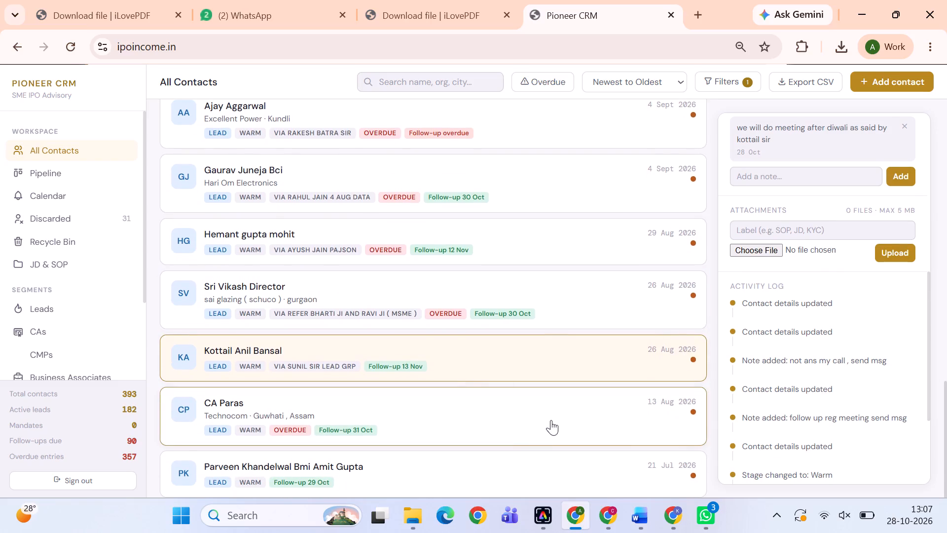
{"action": "scroll", "coordinate": [554, 418], "scroll_direction": "up", "scroll_amount": 1}
{"action": "left_click", "coordinate": [634, 352]}
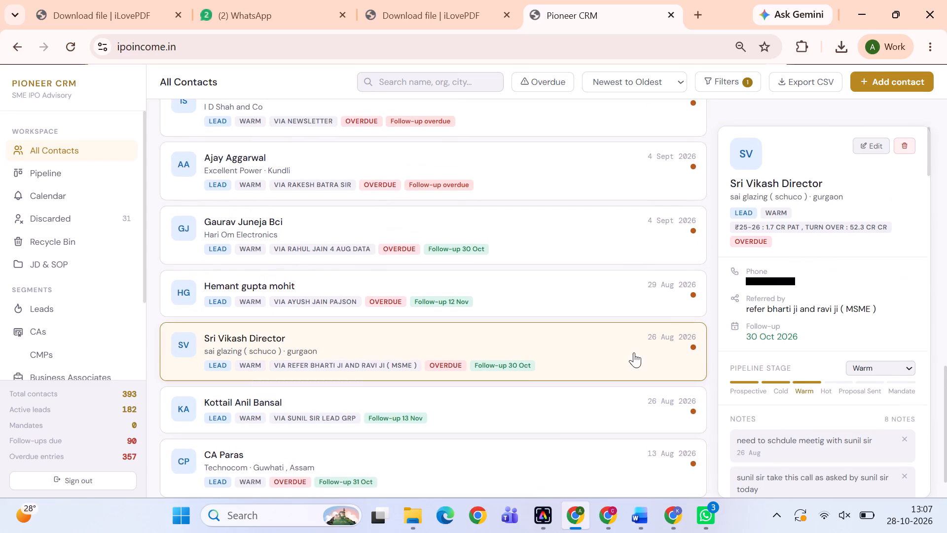
{"action": "scroll", "coordinate": [815, 372], "scroll_direction": "down", "scroll_amount": 1}
{"action": "left_click", "coordinate": [598, 303]}
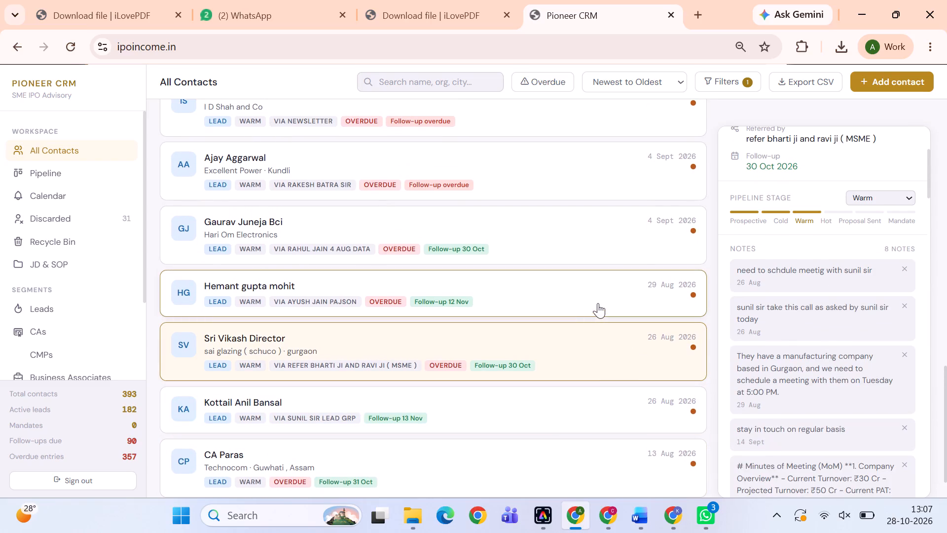
{"action": "left_click", "coordinate": [626, 254]}
{"action": "scroll", "coordinate": [789, 332], "scroll_direction": "down", "scroll_amount": 4}
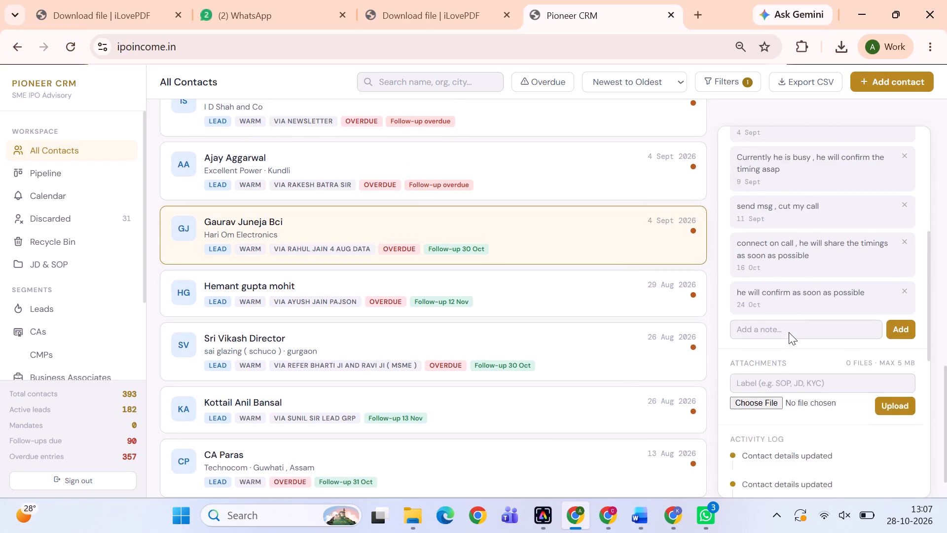
{"action": "scroll", "coordinate": [834, 290], "scroll_direction": "up", "scroll_amount": 1}
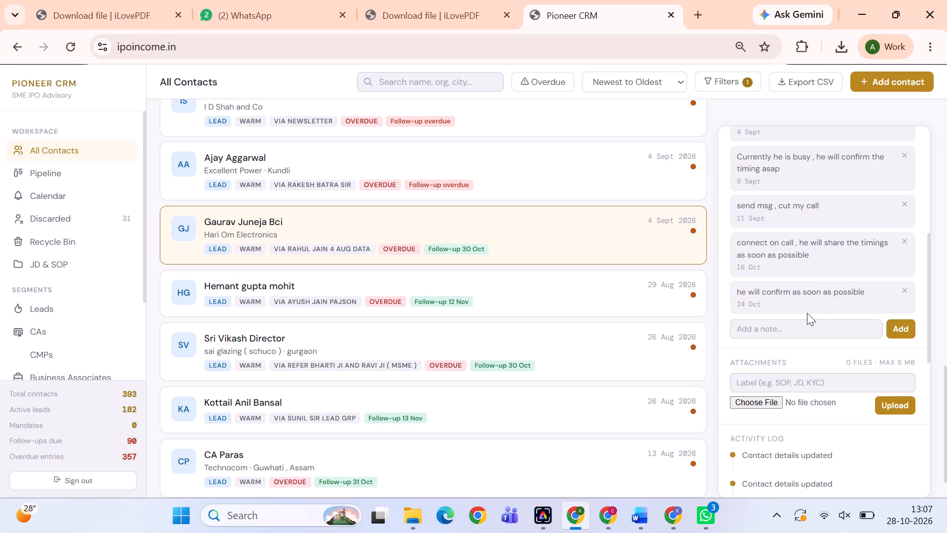
{"action": "left_click", "coordinate": [605, 182]}
{"action": "scroll", "coordinate": [605, 182], "scroll_direction": "up", "scroll_amount": 1}
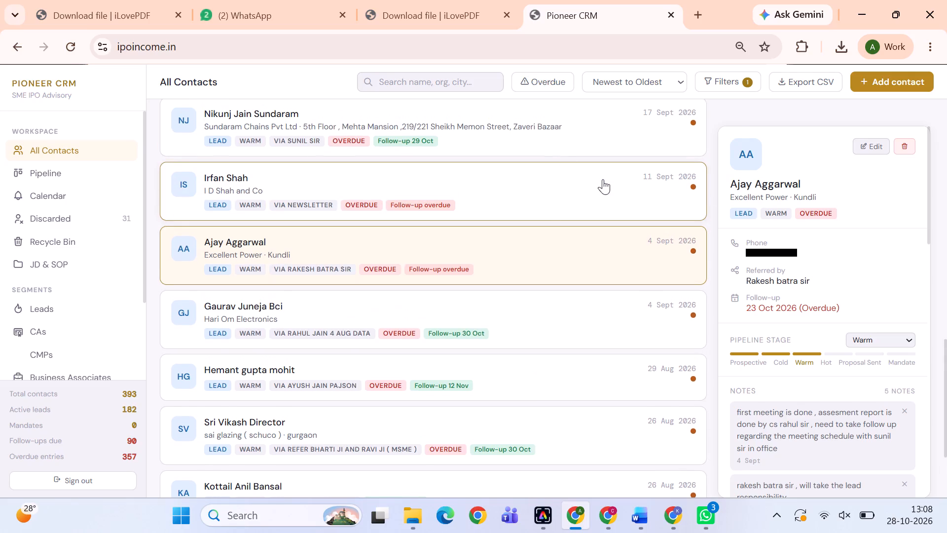
{"action": "left_click", "coordinate": [558, 203]}
{"action": "scroll", "coordinate": [558, 203], "scroll_direction": "up", "scroll_amount": 1}
{"action": "left_click", "coordinate": [626, 188]}
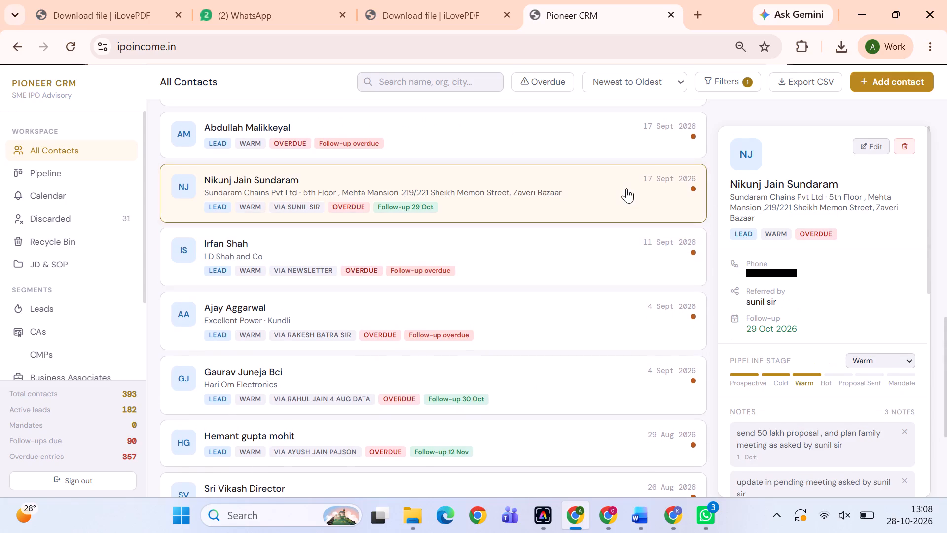
{"action": "scroll", "coordinate": [796, 335], "scroll_direction": "down", "scroll_amount": 2}
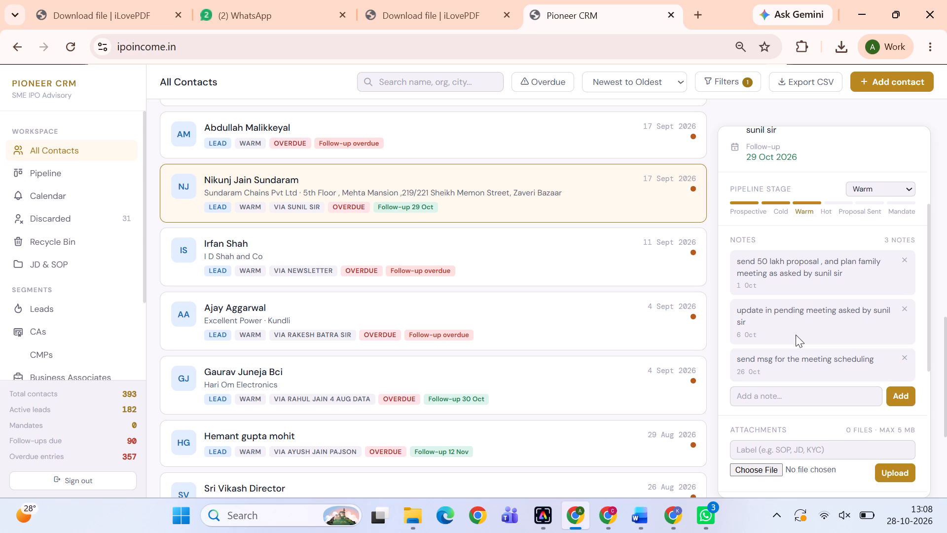
{"action": "left_click", "coordinate": [634, 384]}
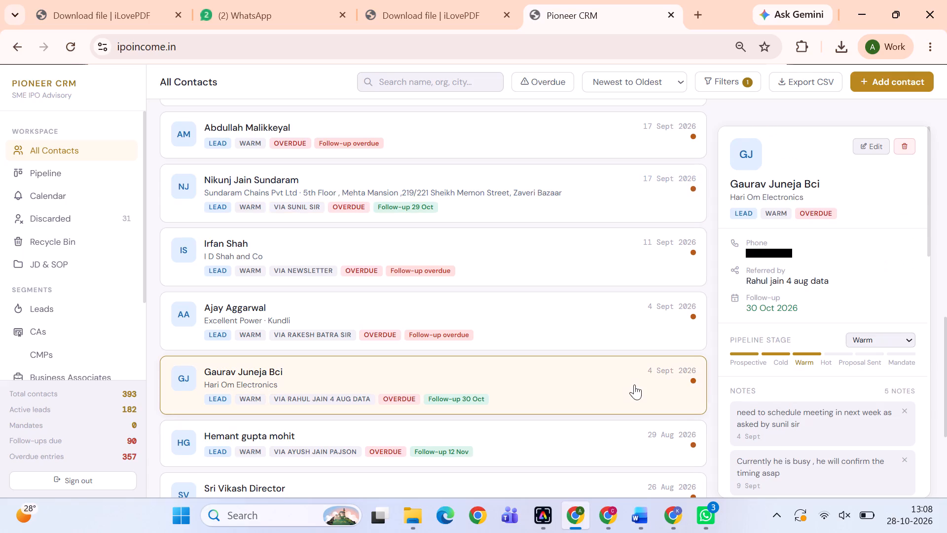
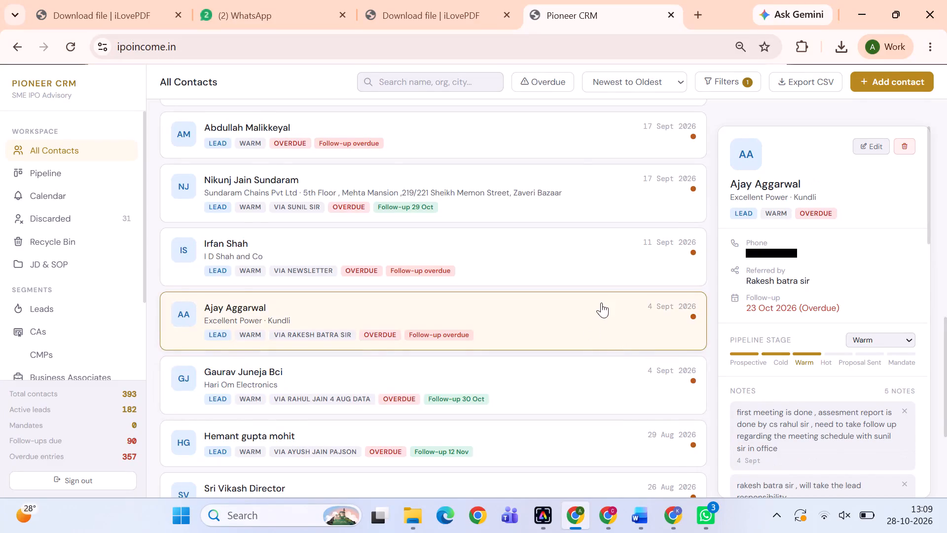
Open the Sundaram Chains Pvt Ltd warm lead dated 17 Sept 2026 and review its notes and follow-up details.
{"action": "scroll", "coordinate": [601, 303], "scroll_direction": "up", "scroll_amount": 1}
{"action": "left_click", "coordinate": [615, 249]}
{"action": "scroll", "coordinate": [808, 308], "scroll_direction": "down", "scroll_amount": 2}
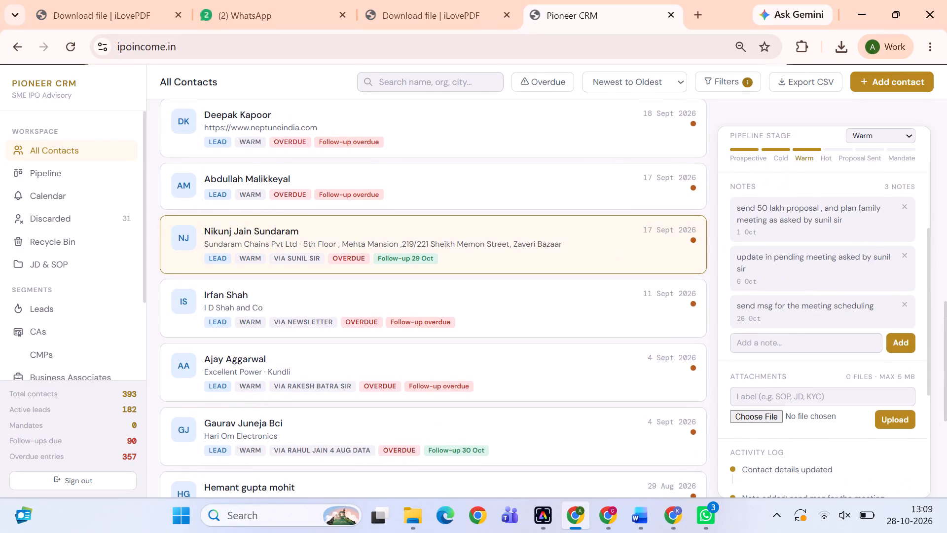
{"action": "scroll", "coordinate": [808, 308], "scroll_direction": "up", "scroll_amount": 1}
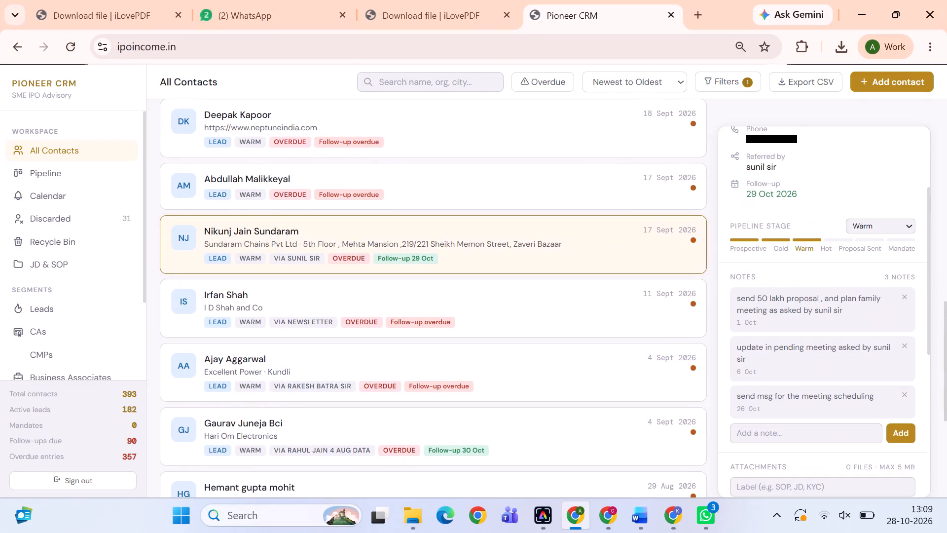
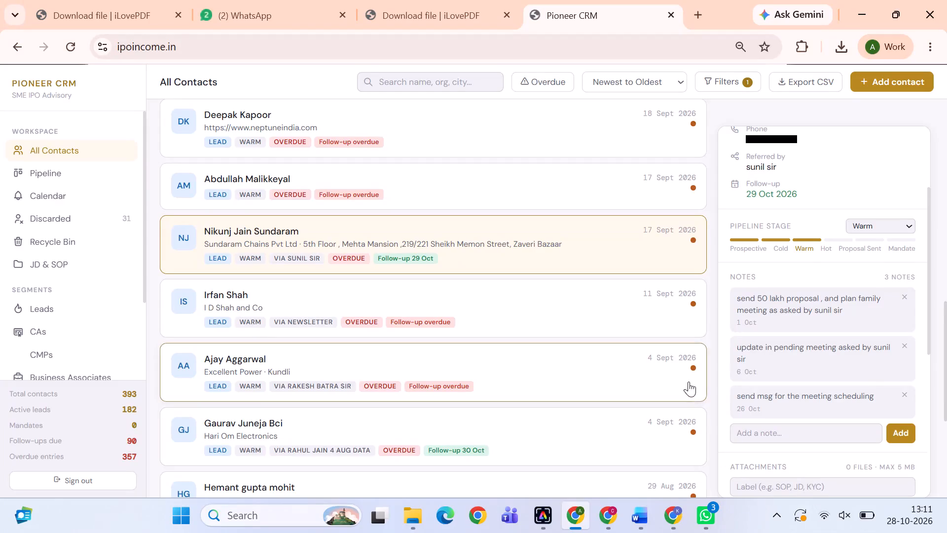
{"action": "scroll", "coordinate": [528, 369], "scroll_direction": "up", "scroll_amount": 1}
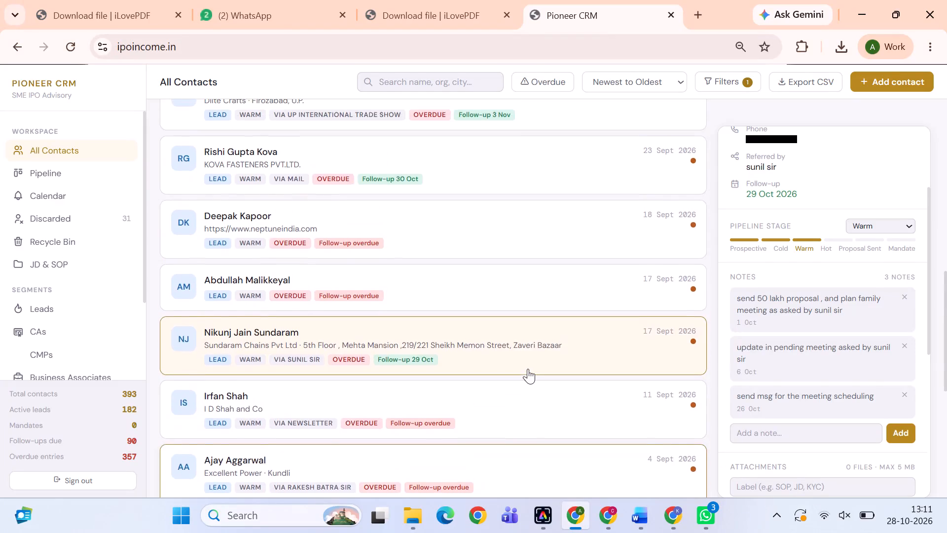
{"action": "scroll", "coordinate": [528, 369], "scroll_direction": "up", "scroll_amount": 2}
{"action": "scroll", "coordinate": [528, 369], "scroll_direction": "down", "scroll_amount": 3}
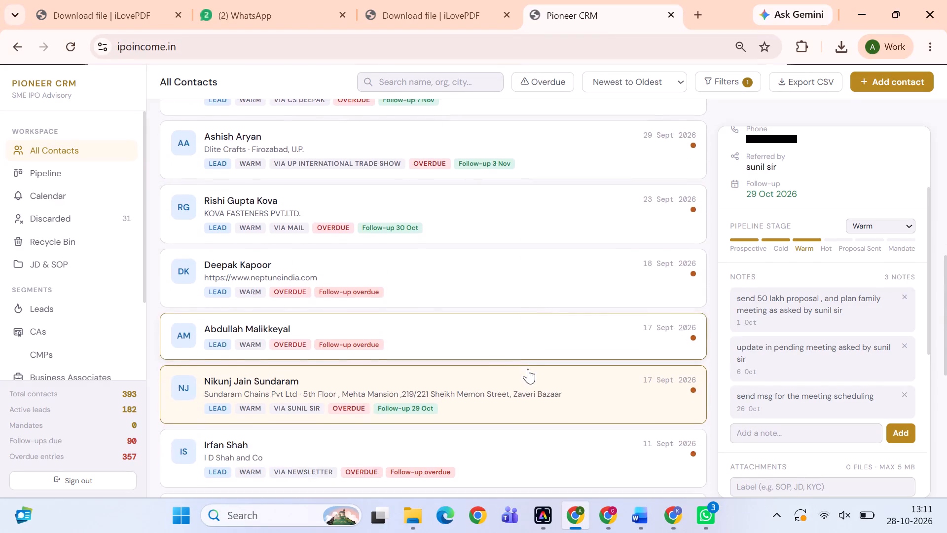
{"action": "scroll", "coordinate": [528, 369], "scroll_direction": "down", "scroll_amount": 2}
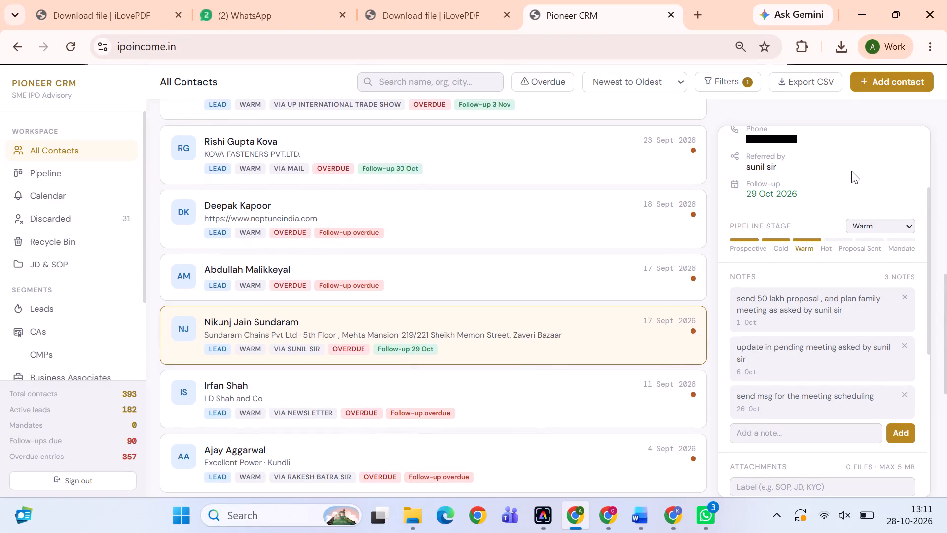
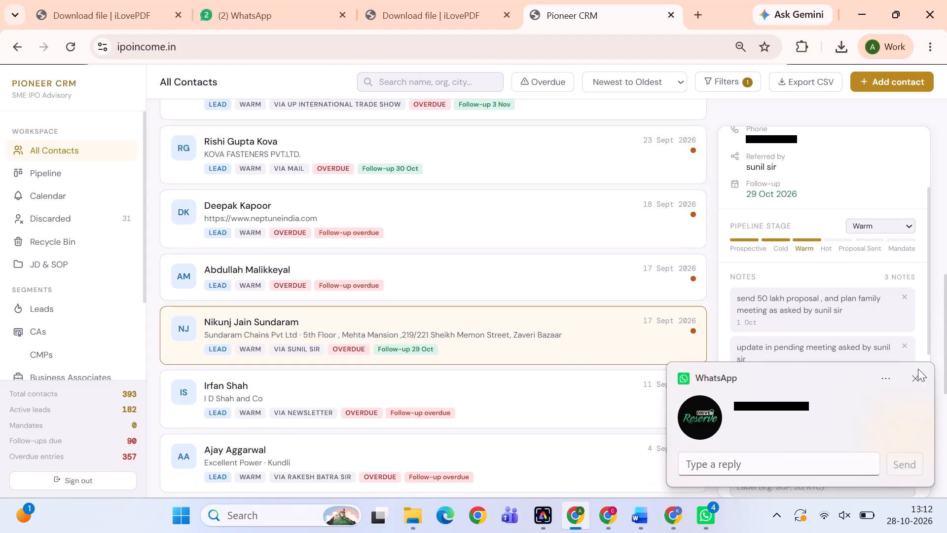
Write a new note on the Sundaram Chains lead saying the call did not connect, with a network issue from the client.
{"action": "left_click", "coordinate": [919, 374]}
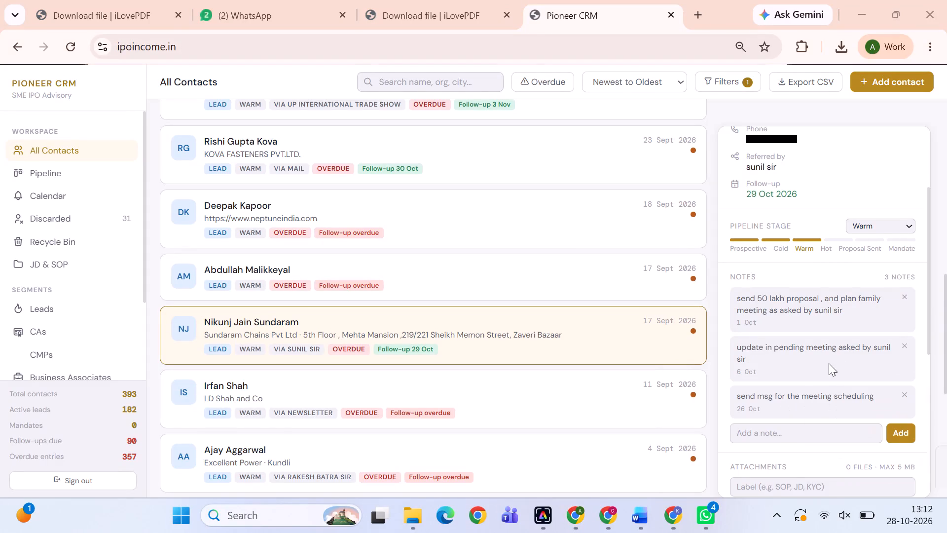
{"action": "scroll", "coordinate": [829, 363], "scroll_direction": "down", "scroll_amount": 1}
{"action": "left_click", "coordinate": [795, 420]}
{"action": "type", "text": "not"}
{"action": "key", "text": "space"}
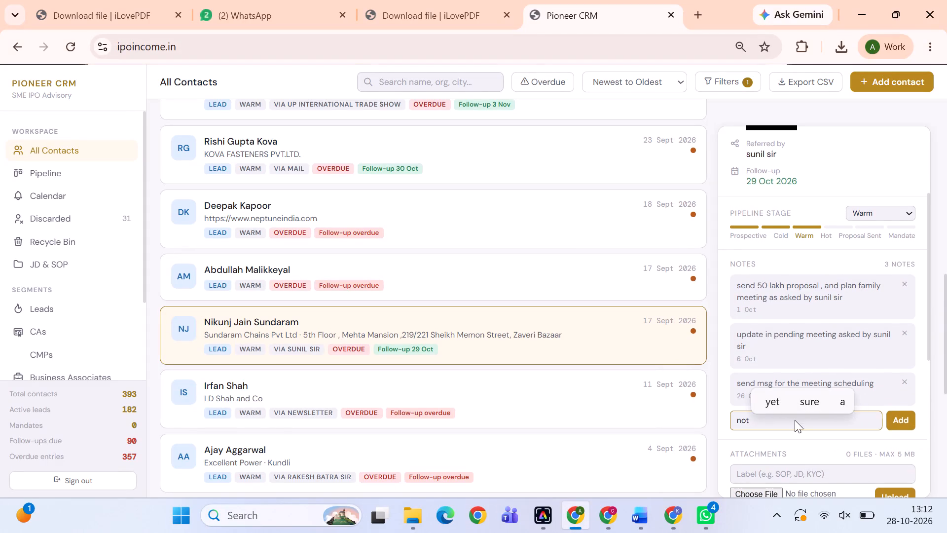
{"action": "type", "text": "coonect"}
{"action": "key", "text": "space"}
{"action": "type", "text": "on call"}
{"action": "key", "text": "space"}
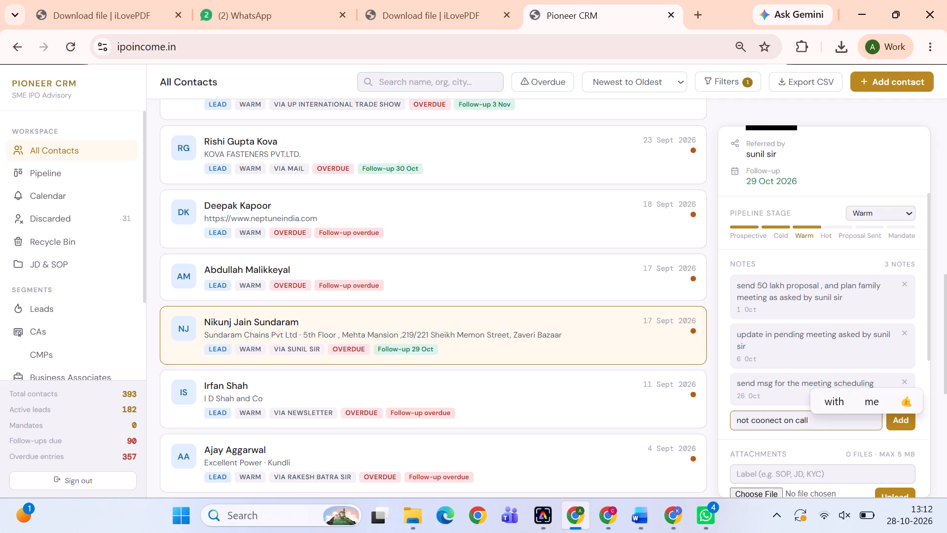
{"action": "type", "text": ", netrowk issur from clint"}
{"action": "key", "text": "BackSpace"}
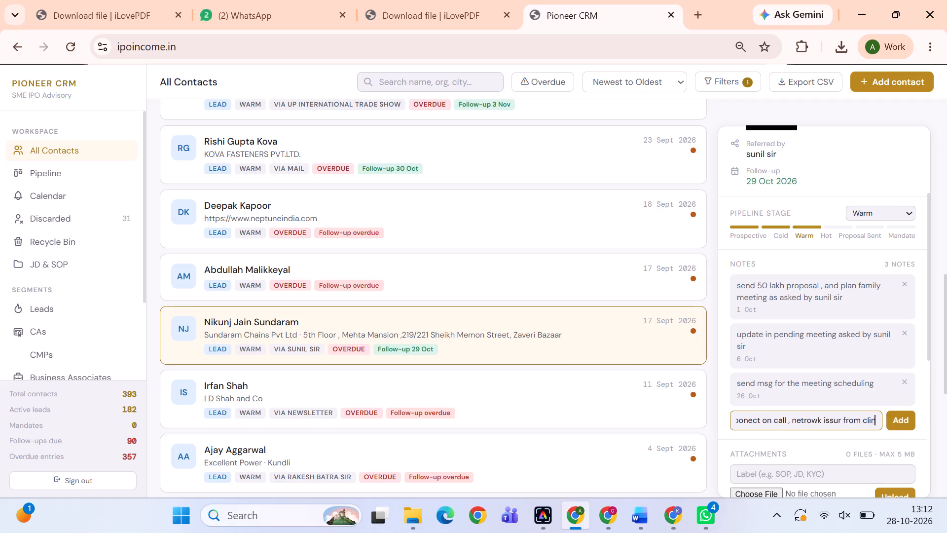
Finish the Sundaram Chains note with "client side , need to connect again" and add it to the lead.
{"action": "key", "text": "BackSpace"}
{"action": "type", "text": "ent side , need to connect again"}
{"action": "left_click", "coordinate": [804, 449]}
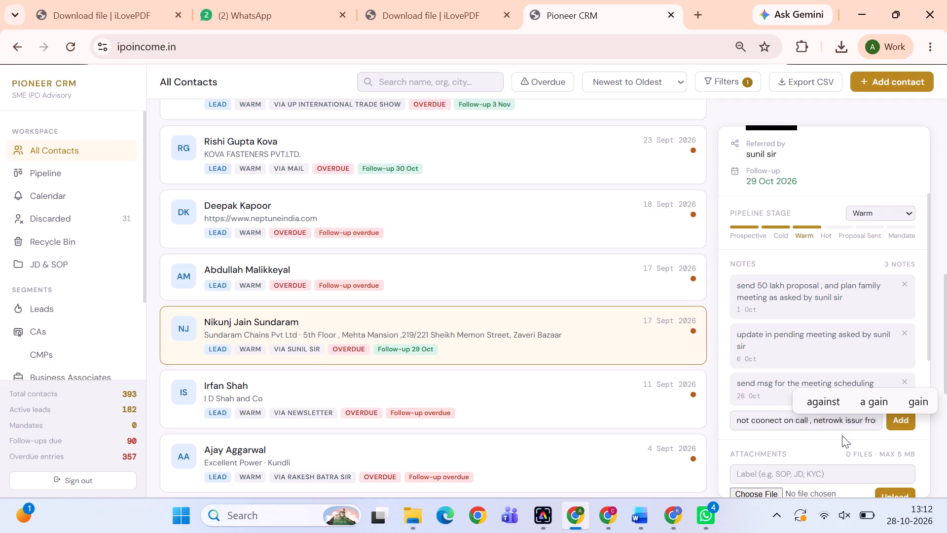
{"action": "left_click", "coordinate": [900, 418]}
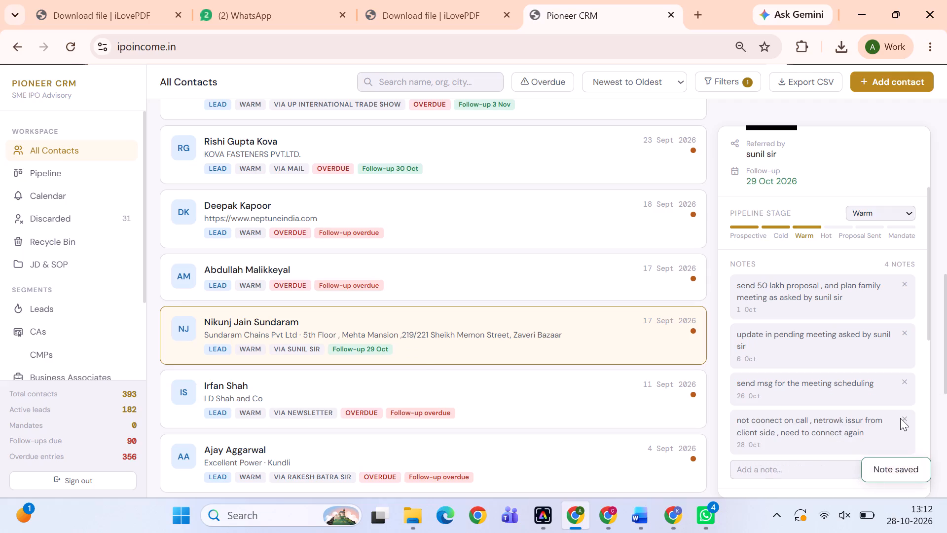
Copy the email address from the KOVA FASTENERS PVT.LTD. lead dated 23 Sept 2026 and open a new browser tab.
{"action": "left_click", "coordinate": [647, 266]}
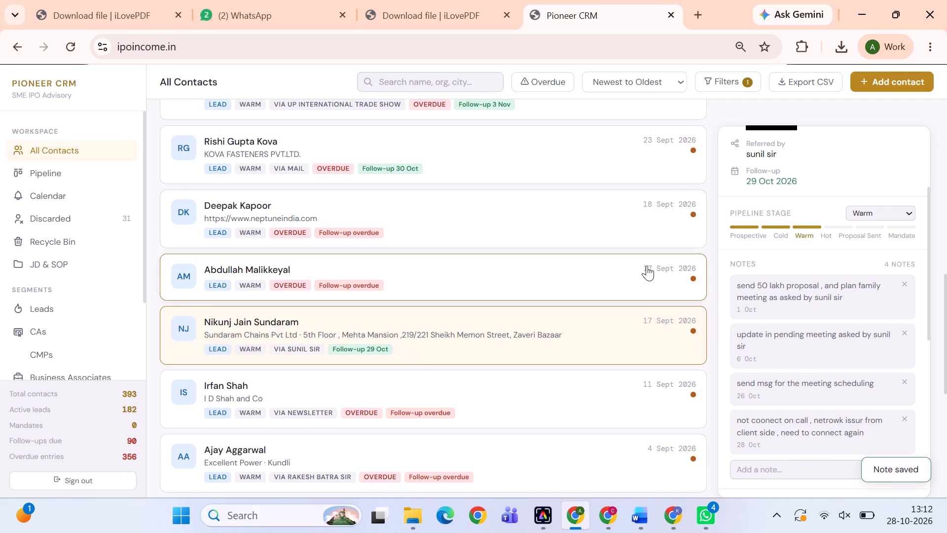
{"action": "left_click", "coordinate": [590, 210]}
{"action": "scroll", "coordinate": [590, 210], "scroll_direction": "up", "scroll_amount": 1}
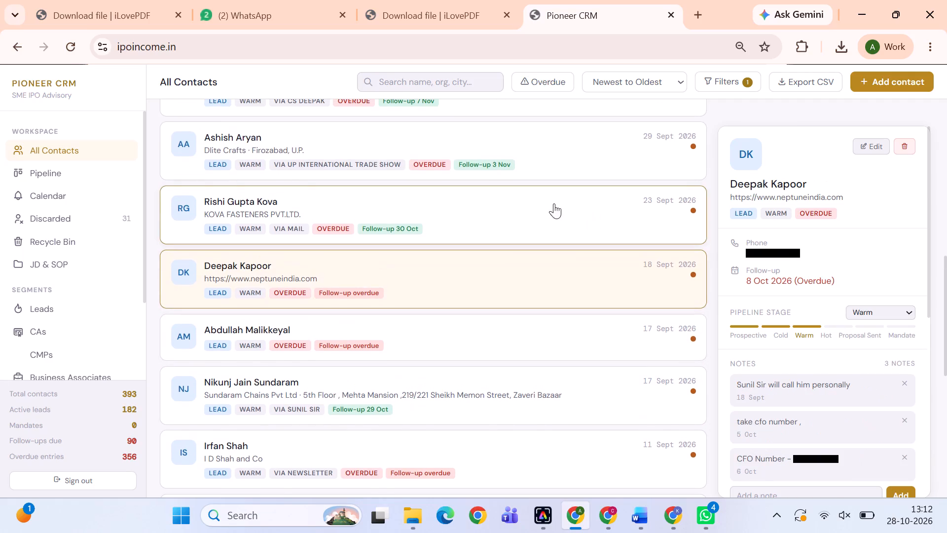
{"action": "left_click", "coordinate": [554, 203]}
{"action": "left_click_drag", "start_coordinate": [792, 294], "coordinate": [743, 294]}
{"action": "key", "text": "ctrl+c"}
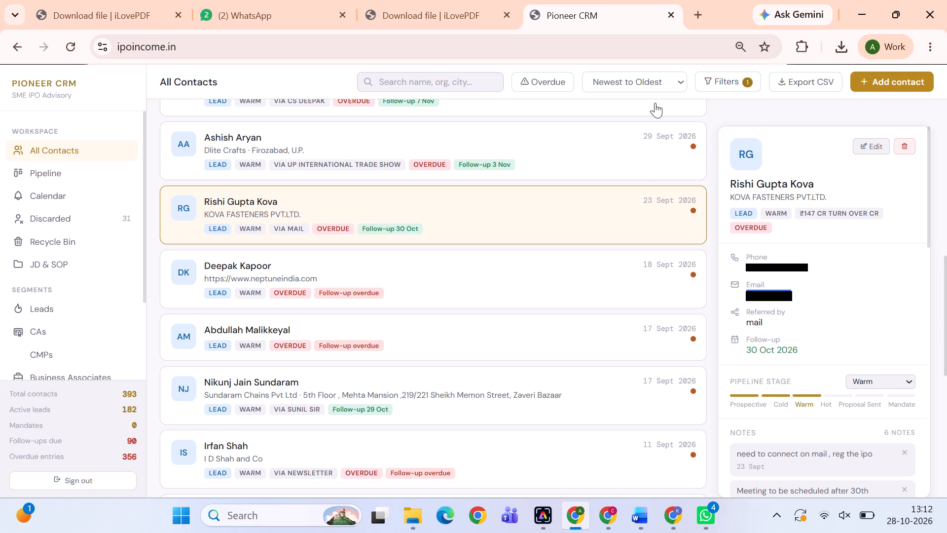
{"action": "left_click", "coordinate": [694, 7]}
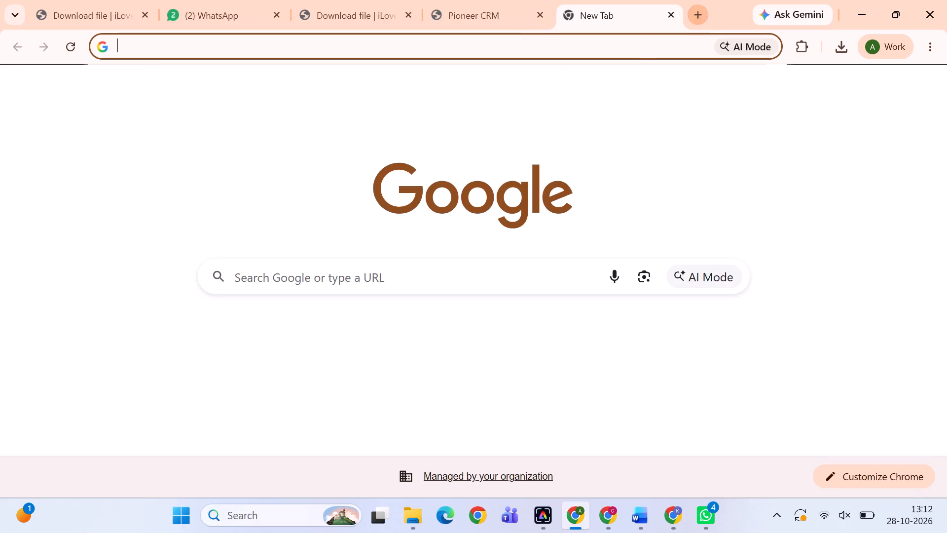
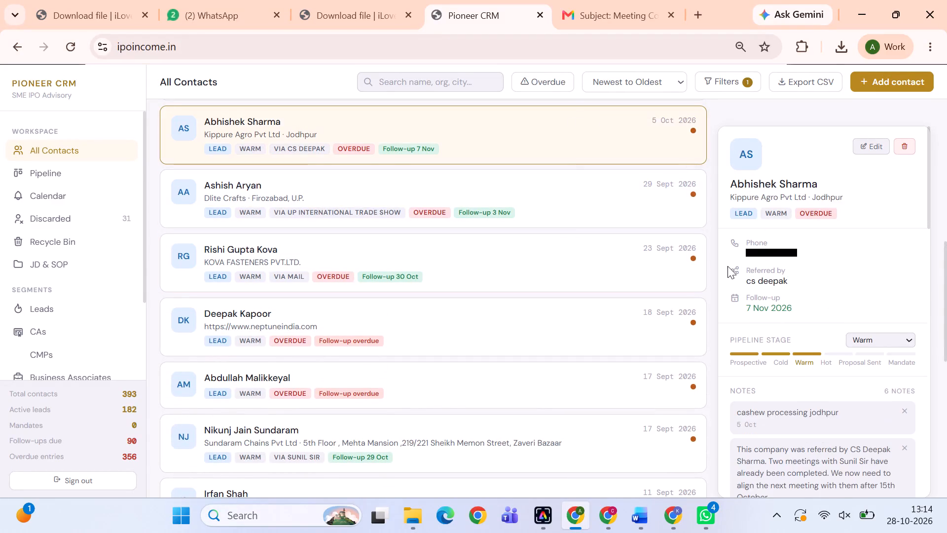
Review the notes and follow-up details of the warm leads dated from 5 Oct to 20 Oct 2026, working from oldest to newest.
{"action": "scroll", "coordinate": [728, 266], "scroll_direction": "down", "scroll_amount": 2}
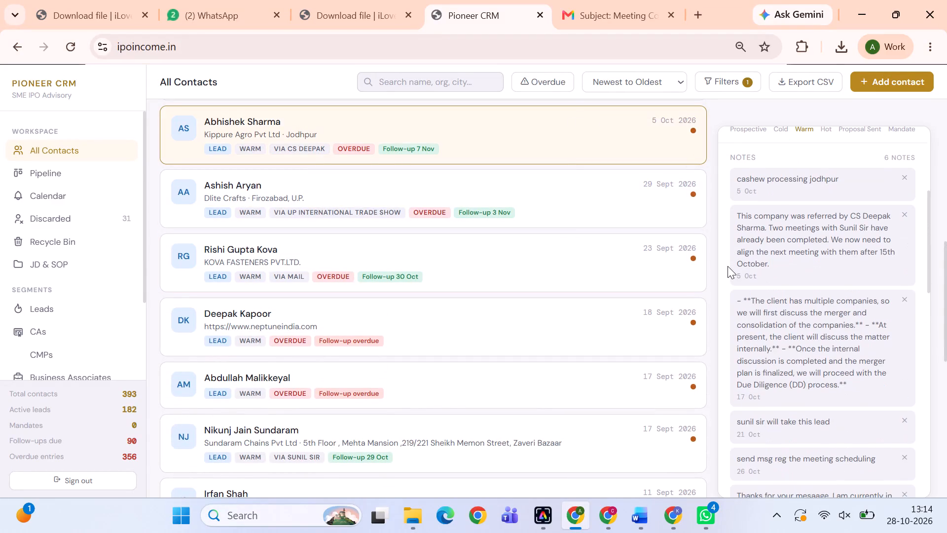
{"action": "scroll", "coordinate": [728, 266], "scroll_direction": "down", "scroll_amount": 1}
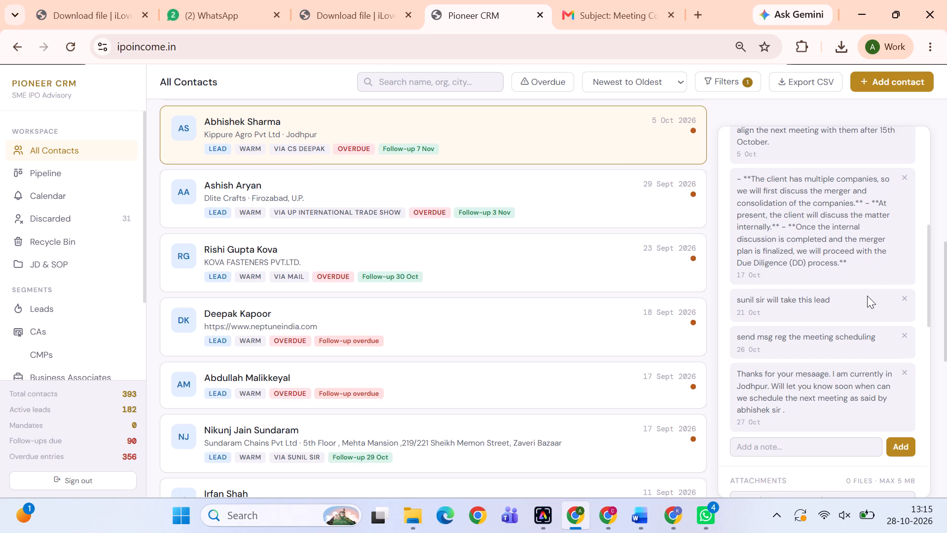
{"action": "scroll", "coordinate": [628, 271], "scroll_direction": "up", "scroll_amount": 1}
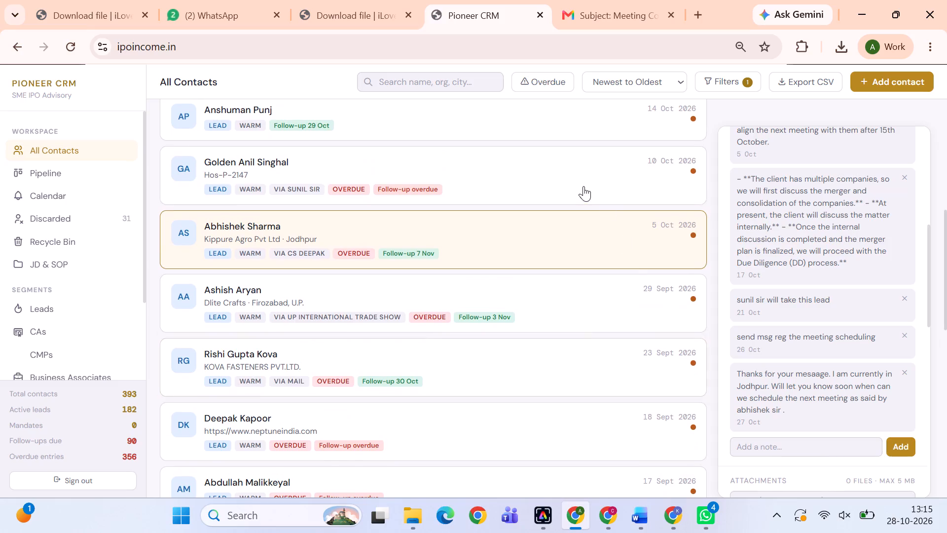
{"action": "left_click", "coordinate": [579, 188]}
{"action": "scroll", "coordinate": [615, 239], "scroll_direction": "up", "scroll_amount": 2}
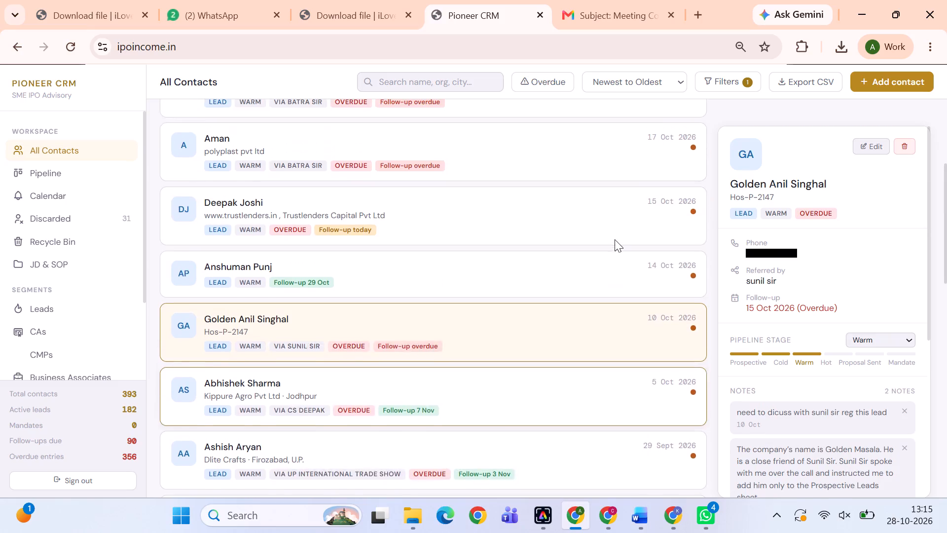
{"action": "left_click", "coordinate": [587, 290]}
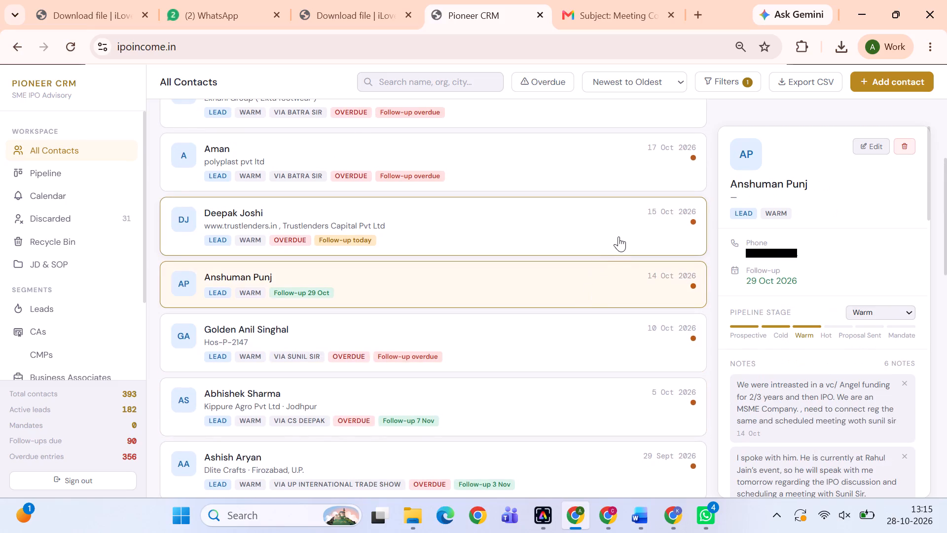
{"action": "left_click", "coordinate": [619, 236]}
{"action": "scroll", "coordinate": [811, 315], "scroll_direction": "down", "scroll_amount": 2}
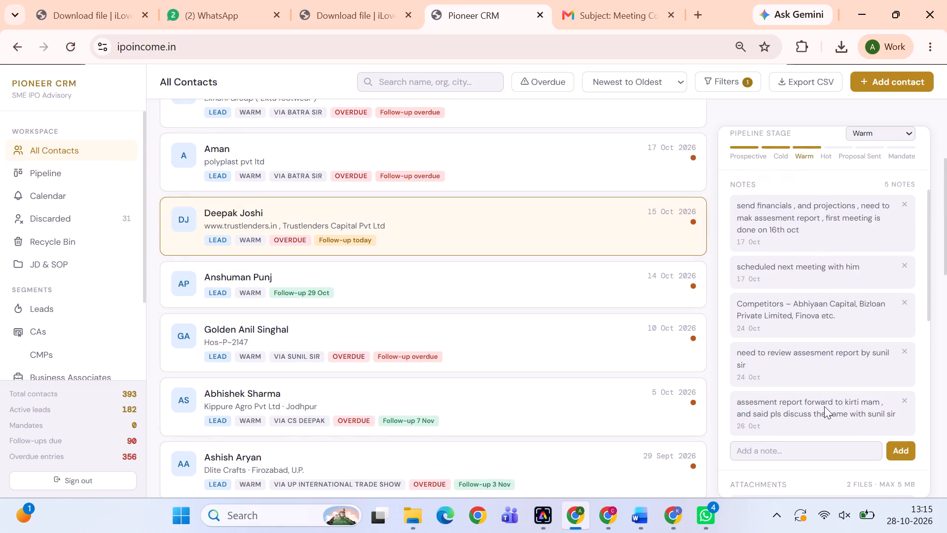
{"action": "scroll", "coordinate": [697, 394], "scroll_direction": "up", "scroll_amount": 1}
{"action": "left_click", "coordinate": [599, 247]}
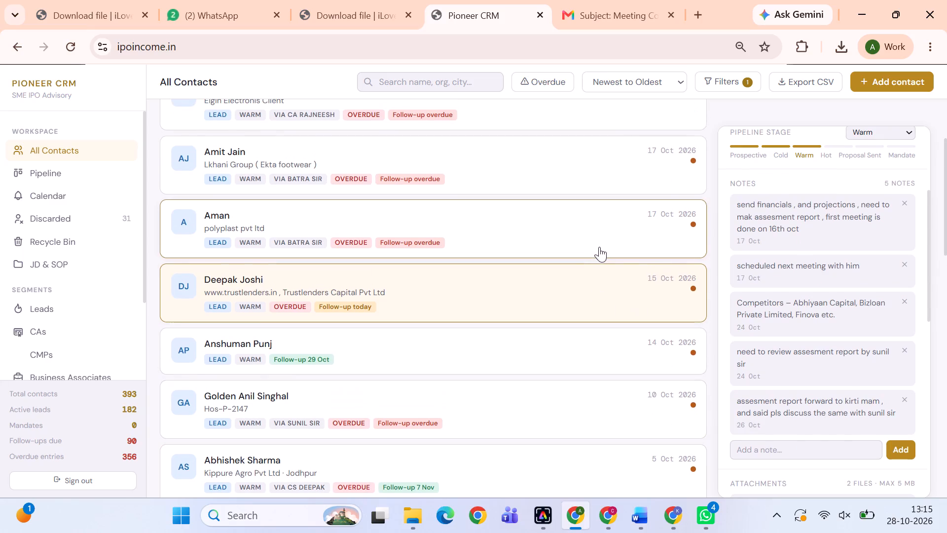
{"action": "left_click", "coordinate": [582, 167]}
{"action": "scroll", "coordinate": [582, 167], "scroll_direction": "up", "scroll_amount": 1}
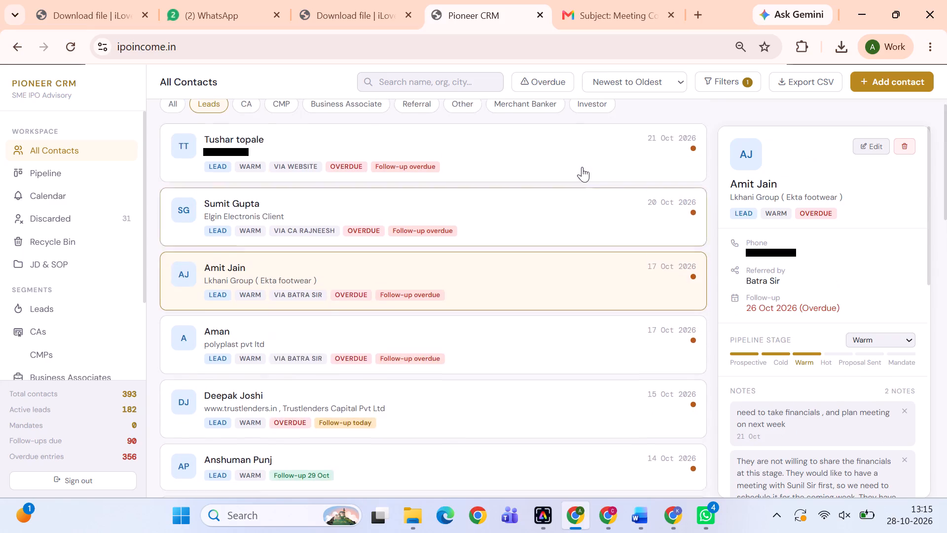
{"action": "left_click", "coordinate": [511, 212]}
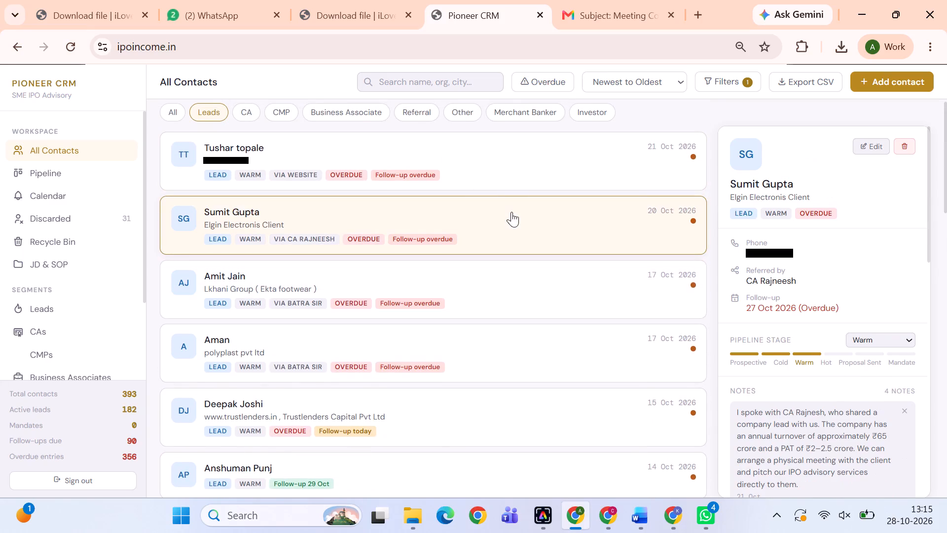
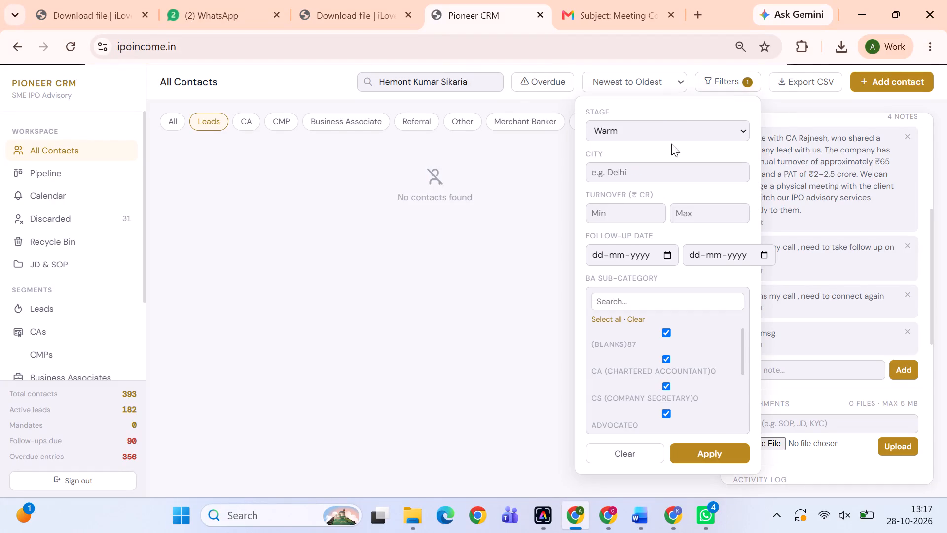
Remove the Warm stage filter from the lead search and open the Chitrahill Realty lead to check its details and notes.
{"action": "left_click", "coordinate": [711, 455]}
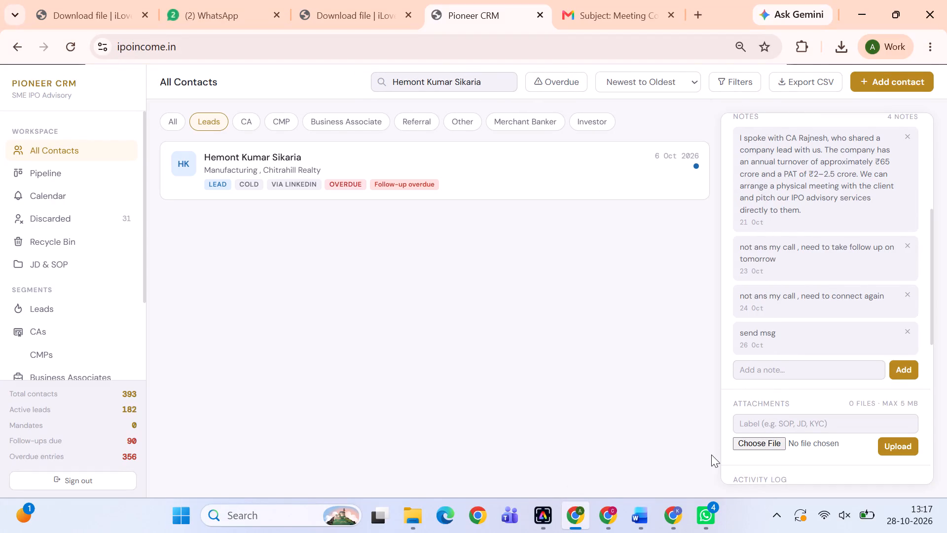
{"action": "left_click", "coordinate": [556, 169]}
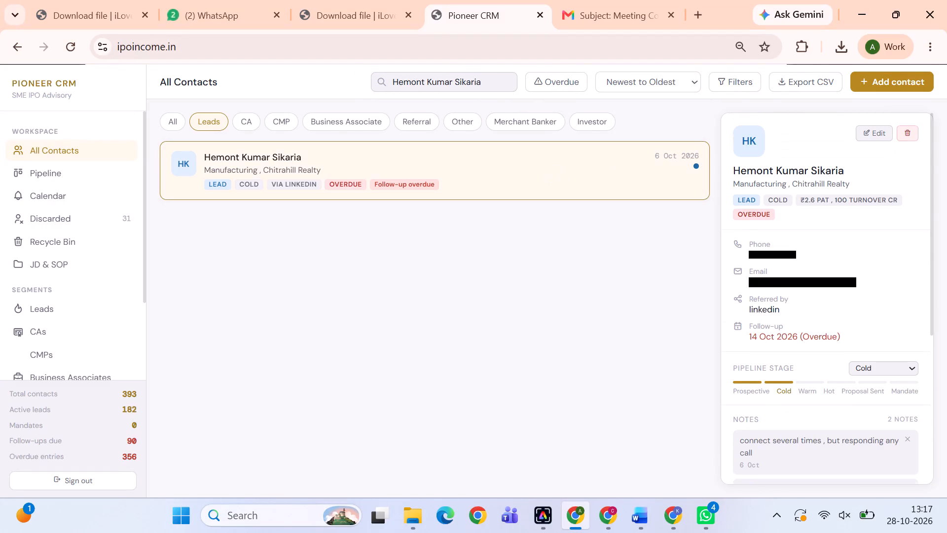
{"action": "scroll", "coordinate": [786, 258], "scroll_direction": "down", "scroll_amount": 1}
{"action": "scroll", "coordinate": [786, 258], "scroll_direction": "up", "scroll_amount": 1}
Open the Chitrahill Realty lead for editing and bring up its stage choices.
{"action": "left_click", "coordinate": [879, 125]}
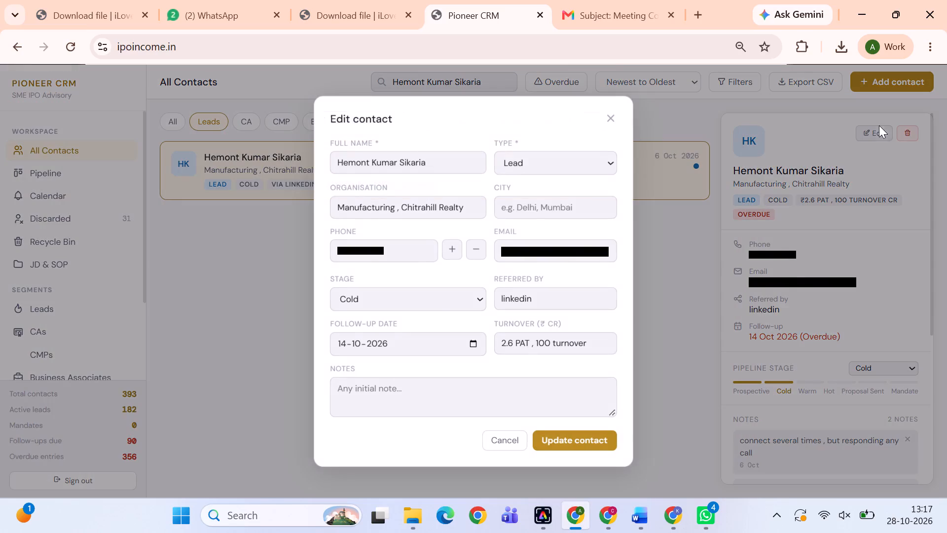
{"action": "left_click", "coordinate": [434, 292]}
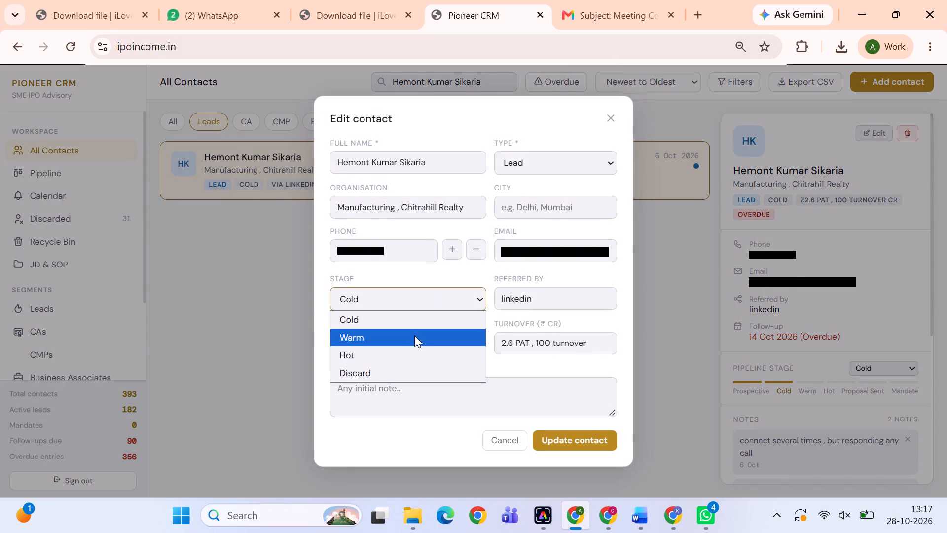
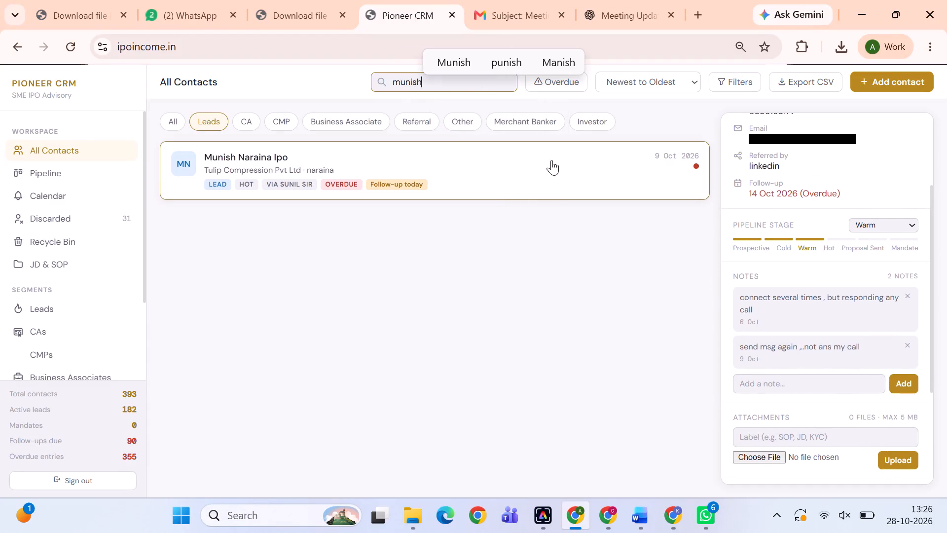
Open the Tulip Compression Pvt Ltd lead and add the copied English call note beginning "I spoke with Munish Ji. He mentioned" to its notes.
{"action": "left_click", "coordinate": [551, 160]}
{"action": "scroll", "coordinate": [776, 308], "scroll_direction": "down", "scroll_amount": 3}
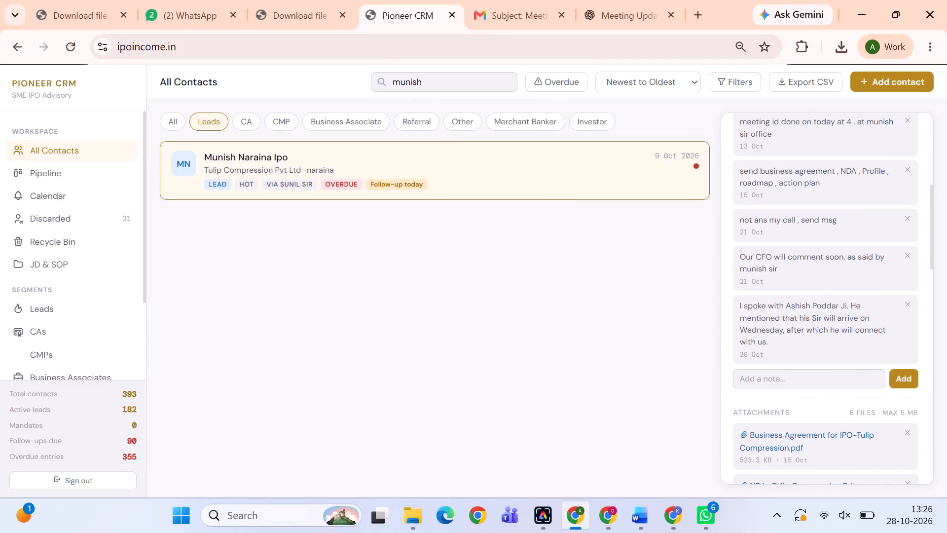
{"action": "left_click", "coordinate": [820, 380]}
{"action": "left_click", "coordinate": [820, 380], "text": "ctrl"}
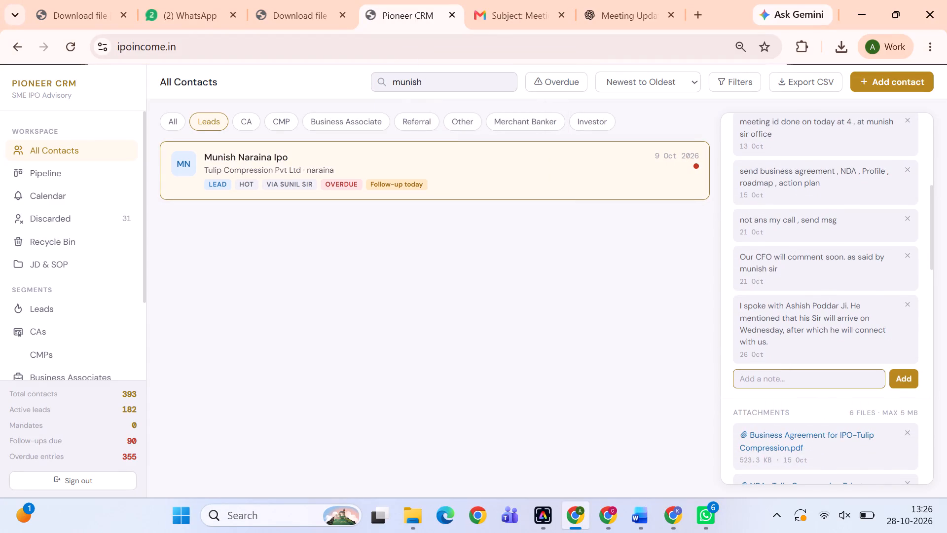
{"action": "key", "text": "ctrl+v"}
{"action": "left_click", "coordinate": [906, 364]}
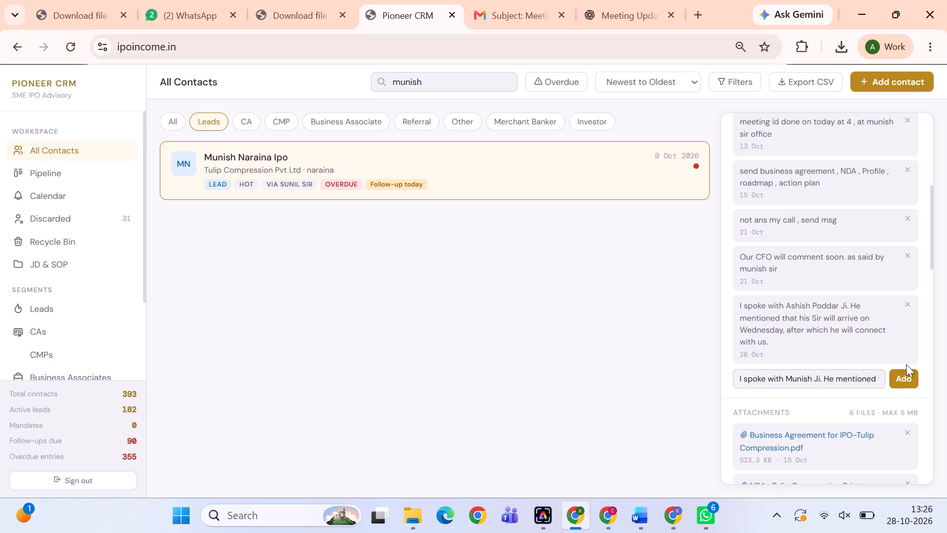
Save the entered call note on the Tulip Compression Pvt Ltd lead.
{"action": "left_click", "coordinate": [904, 380]}
Set the Tulip Compression Pvt Ltd lead's follow-up date to 29-10-2026 and update the contact.
{"action": "scroll", "coordinate": [844, 359], "scroll_direction": "up", "scroll_amount": 3}
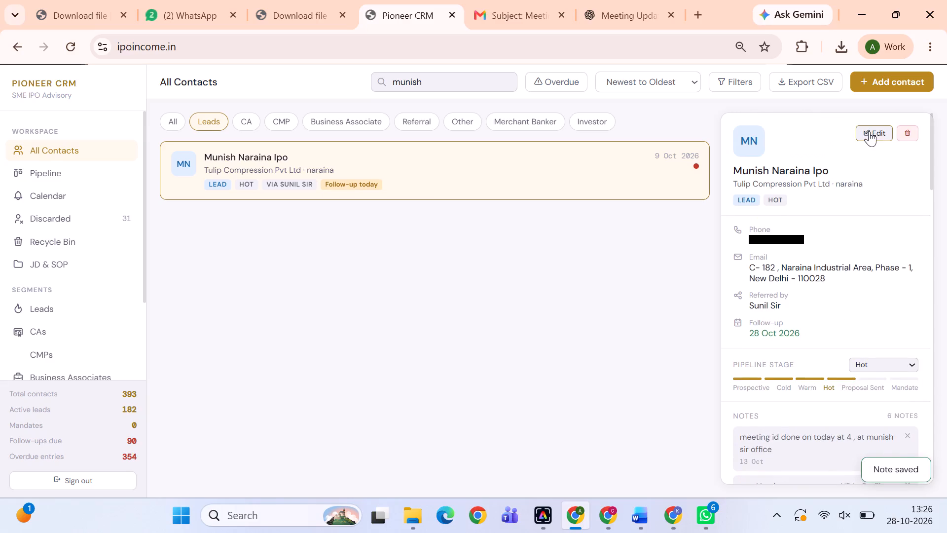
{"action": "left_click", "coordinate": [869, 131]}
{"action": "left_click", "coordinate": [457, 347]}
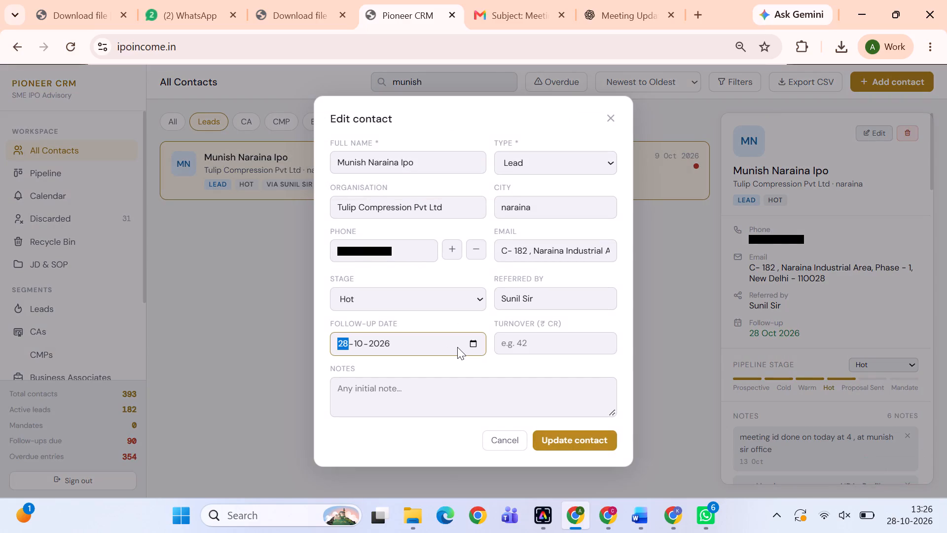
{"action": "left_click", "coordinate": [474, 341]}
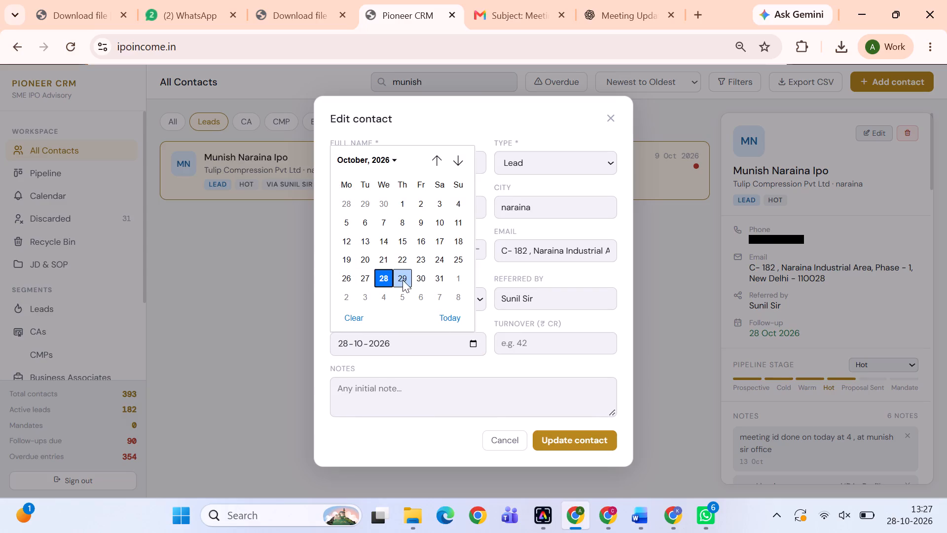
{"action": "left_click", "coordinate": [402, 280]}
{"action": "left_click", "coordinate": [566, 439]}
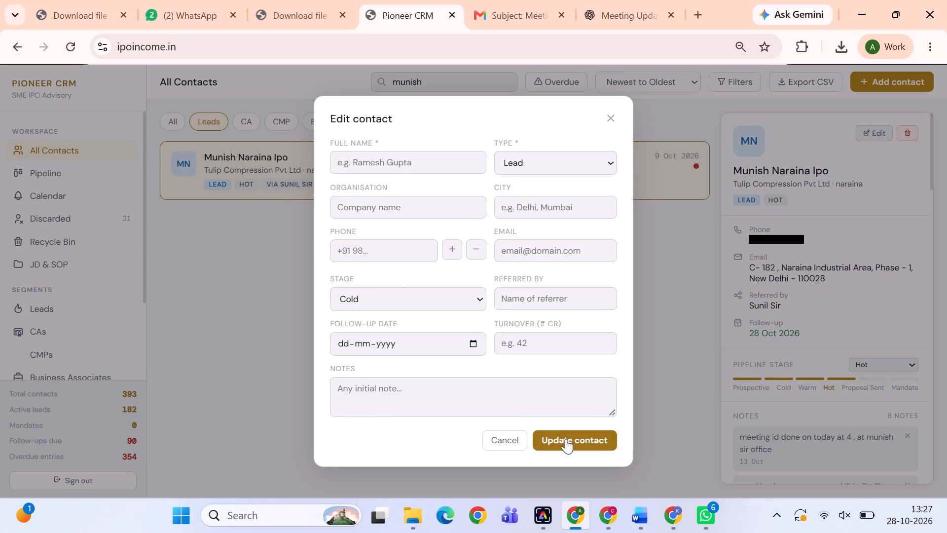
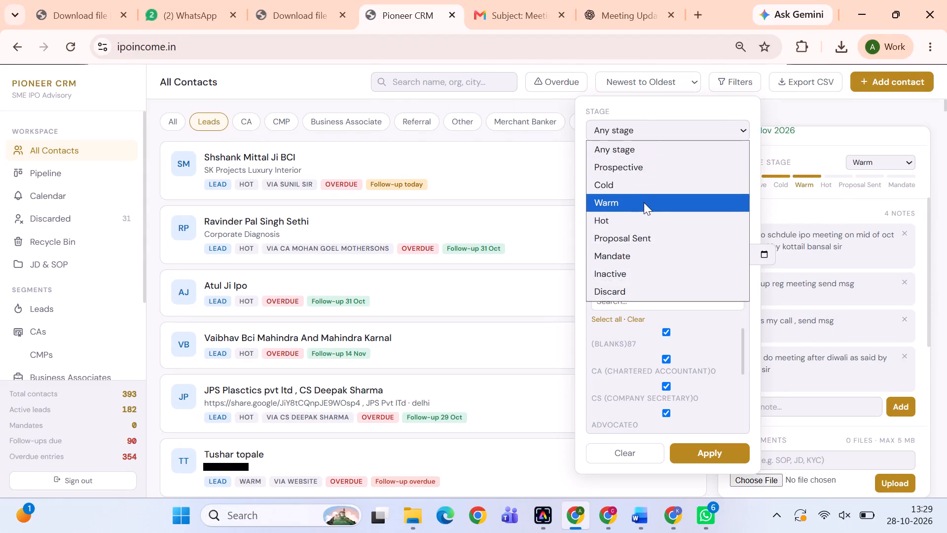
Filter the leads list to show only contacts in the Warm stage.
{"action": "left_click", "coordinate": [644, 202]}
{"action": "left_click", "coordinate": [710, 453]}
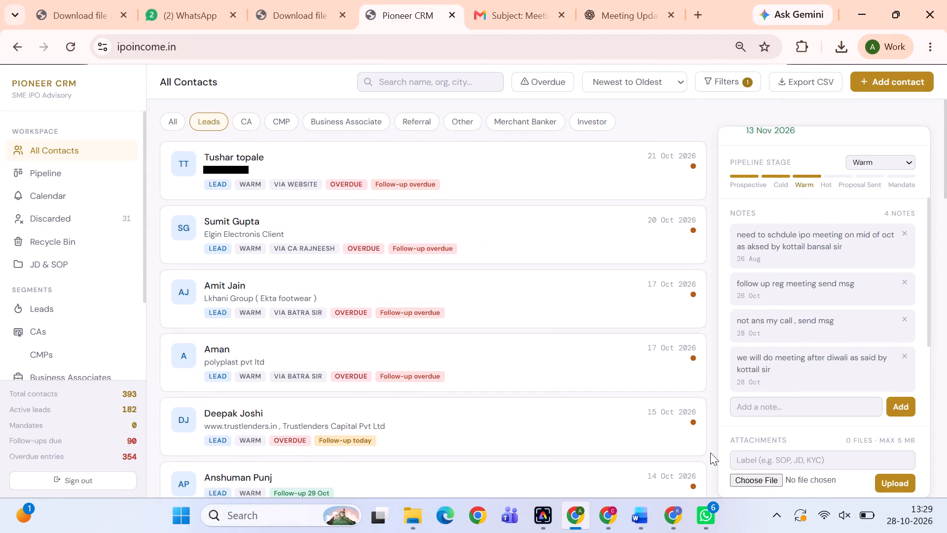
Open the overdue Chitrahill Realty manufacturing lead referred via LinkedIn and start a new note on it.
{"action": "scroll", "coordinate": [525, 241], "scroll_direction": "down", "scroll_amount": 2}
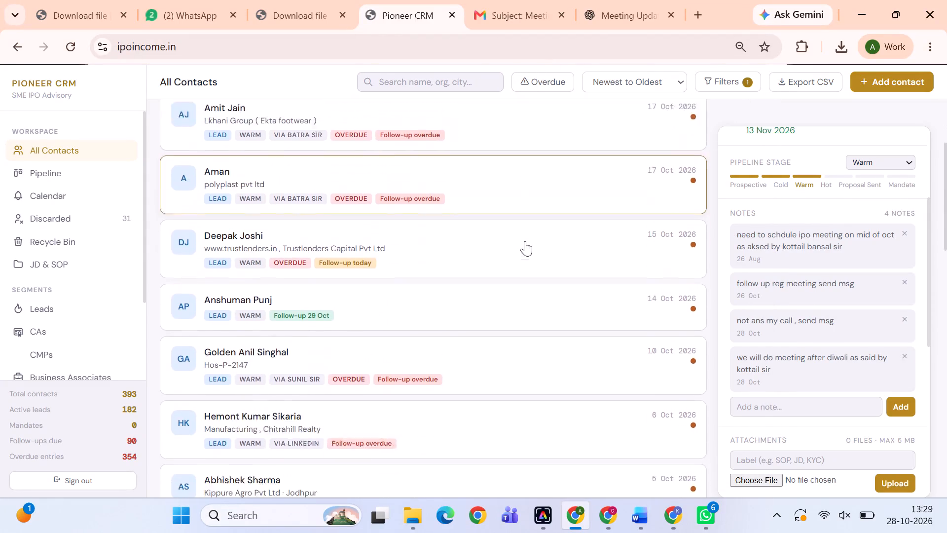
{"action": "scroll", "coordinate": [525, 241], "scroll_direction": "down", "scroll_amount": 1}
{"action": "left_click", "coordinate": [548, 366]}
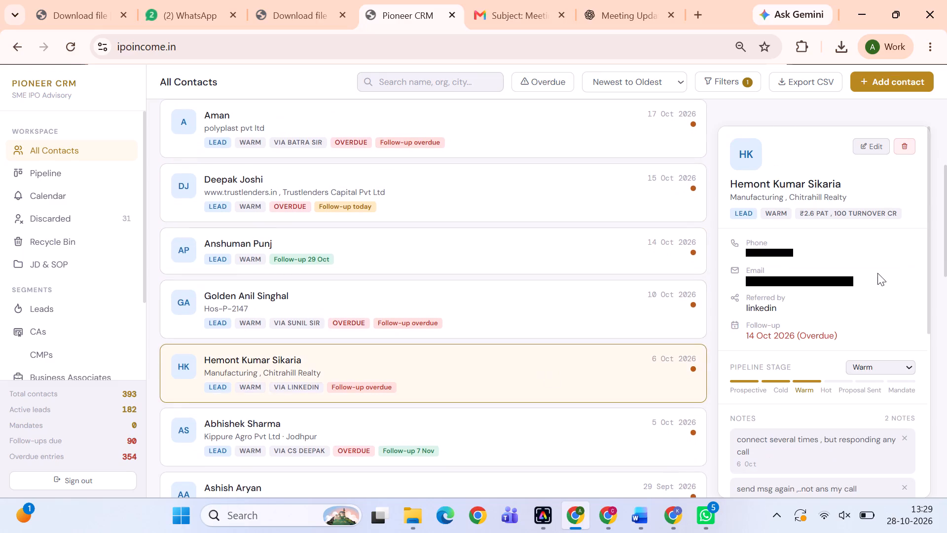
{"action": "scroll", "coordinate": [877, 273], "scroll_direction": "down", "scroll_amount": 2}
{"action": "left_click", "coordinate": [794, 336]}
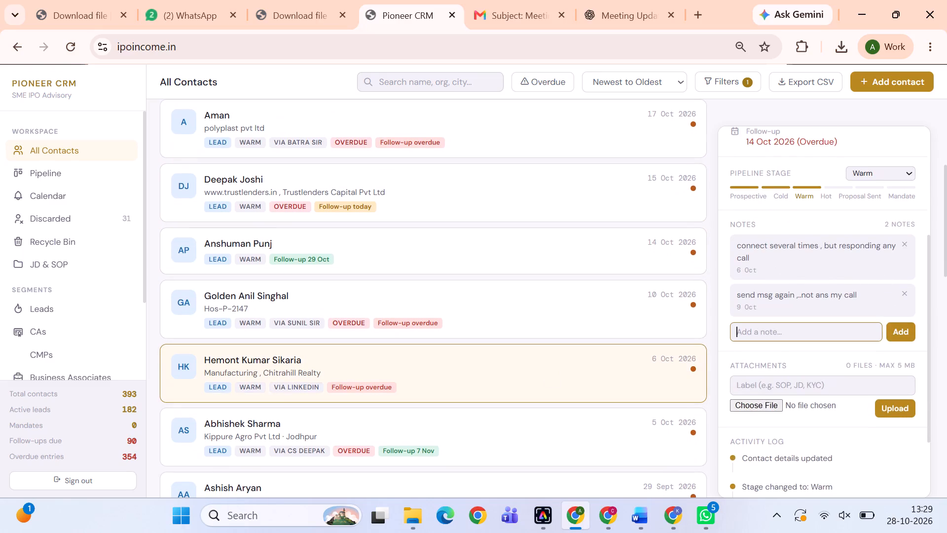
Add the note "not ans my call" to the Chitrahill Realty manufacturing lead.
{"action": "type", "text": "not ans my call"}
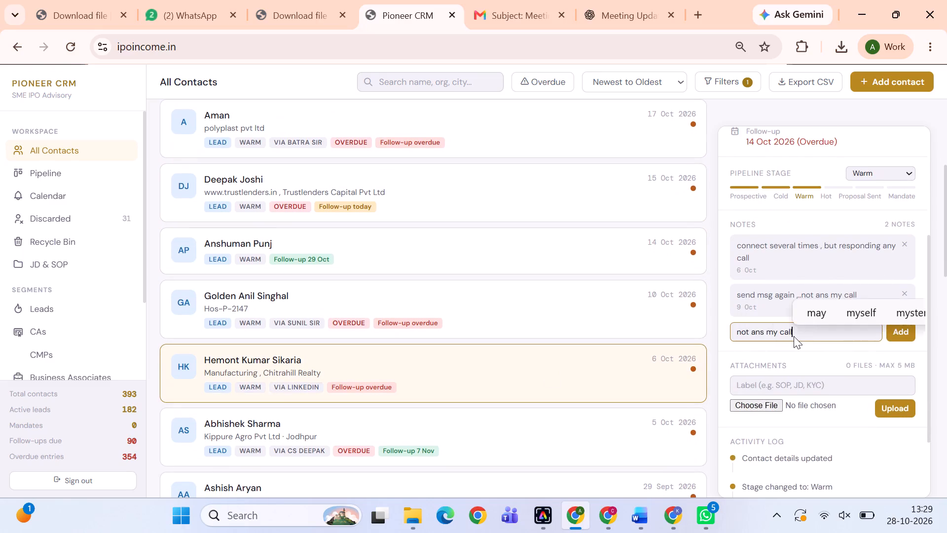
{"action": "key", "text": "space"}
{"action": "left_click", "coordinate": [837, 356]}
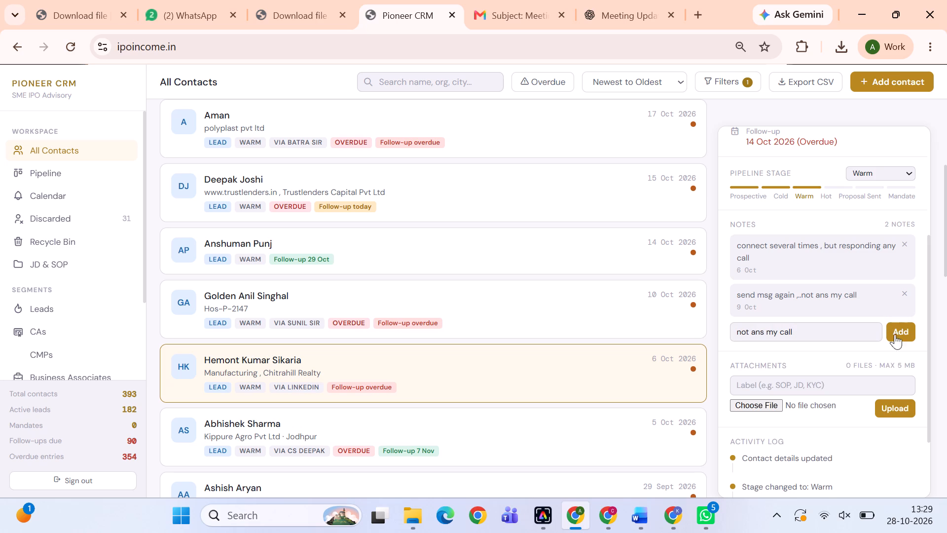
{"action": "left_click", "coordinate": [904, 331]}
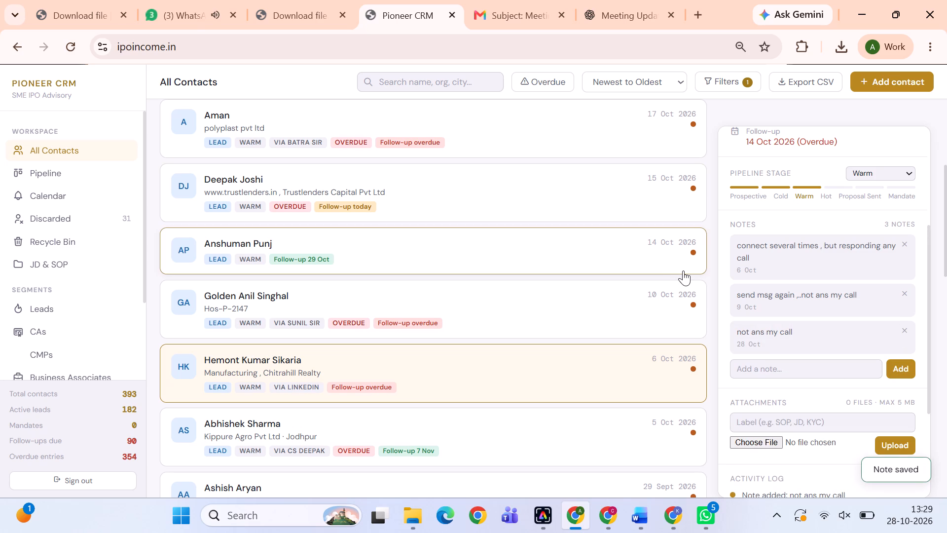
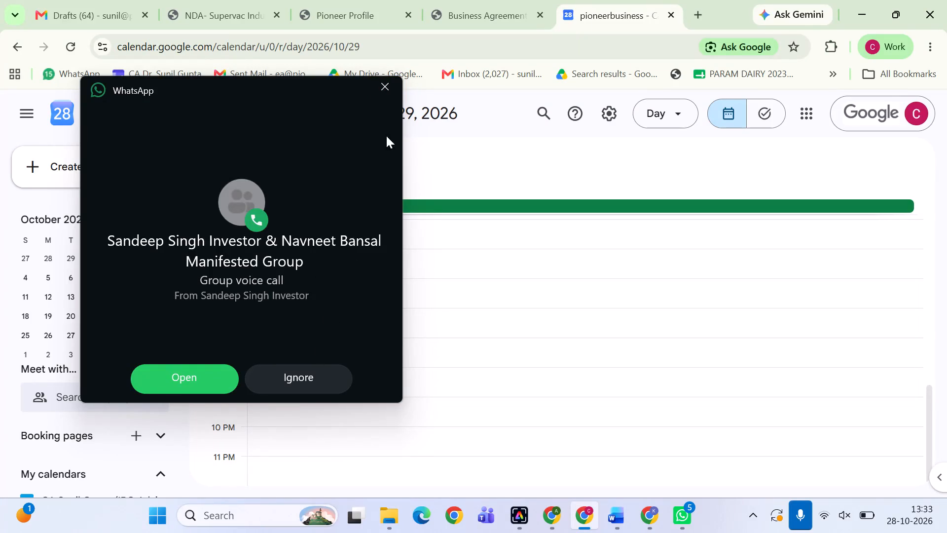
Dismiss the incoming WhatsApp group voice call notification covering the calendar.
{"action": "left_click", "coordinate": [389, 95]}
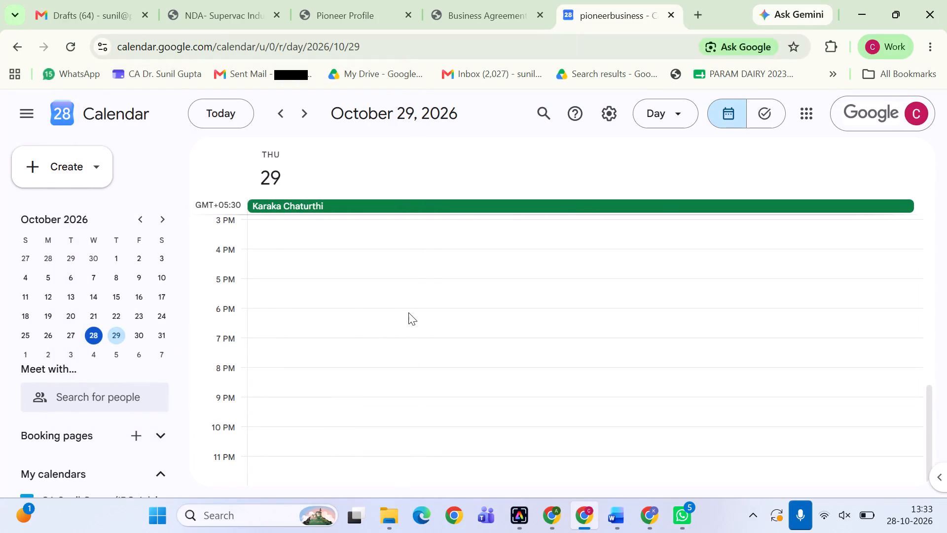
Start a new calendar event on Thursday, October 29 from 2:30pm to 3:30pm and open its start time for editing.
{"action": "scroll", "coordinate": [410, 313], "scroll_direction": "up", "scroll_amount": 4}
{"action": "scroll", "coordinate": [410, 313], "scroll_direction": "down", "scroll_amount": 1}
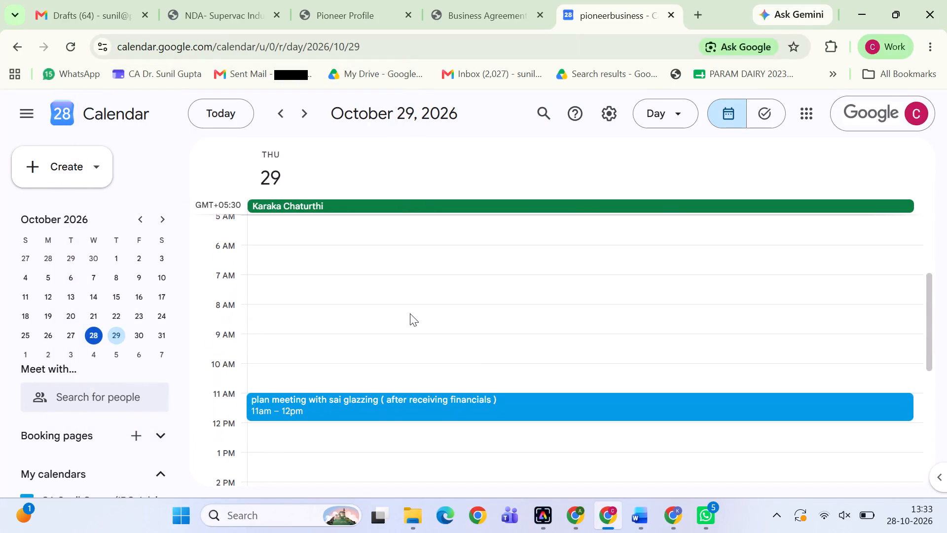
{"action": "scroll", "coordinate": [410, 313], "scroll_direction": "down", "scroll_amount": 1}
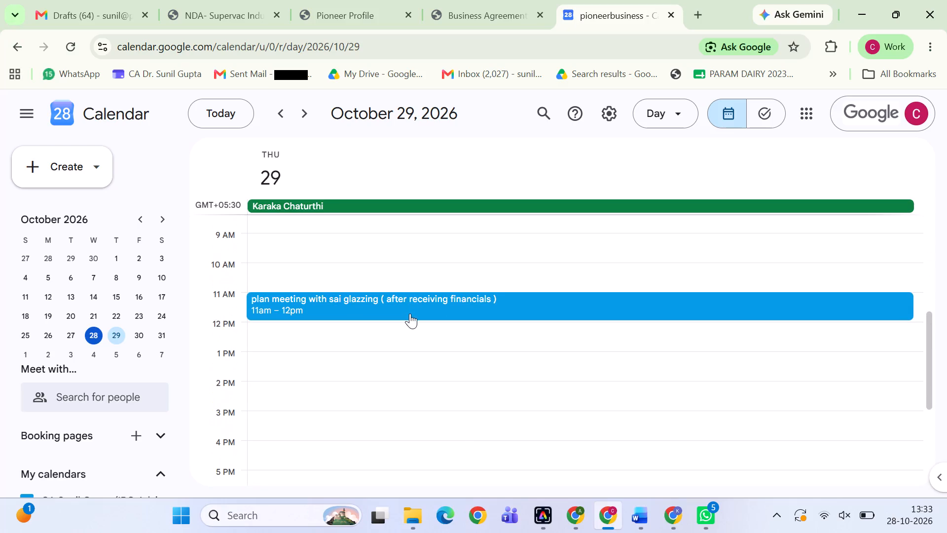
{"action": "left_click", "coordinate": [306, 411]}
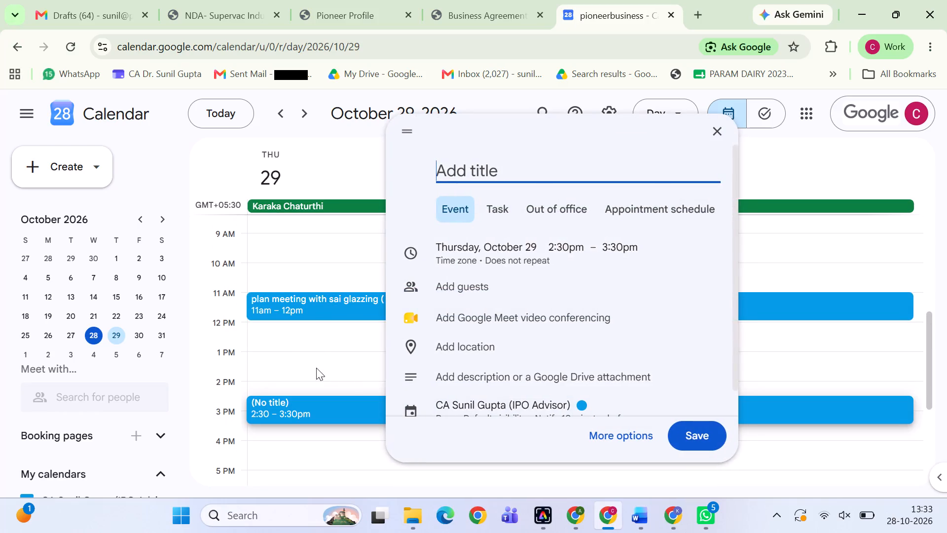
{"action": "left_click", "coordinate": [571, 242]}
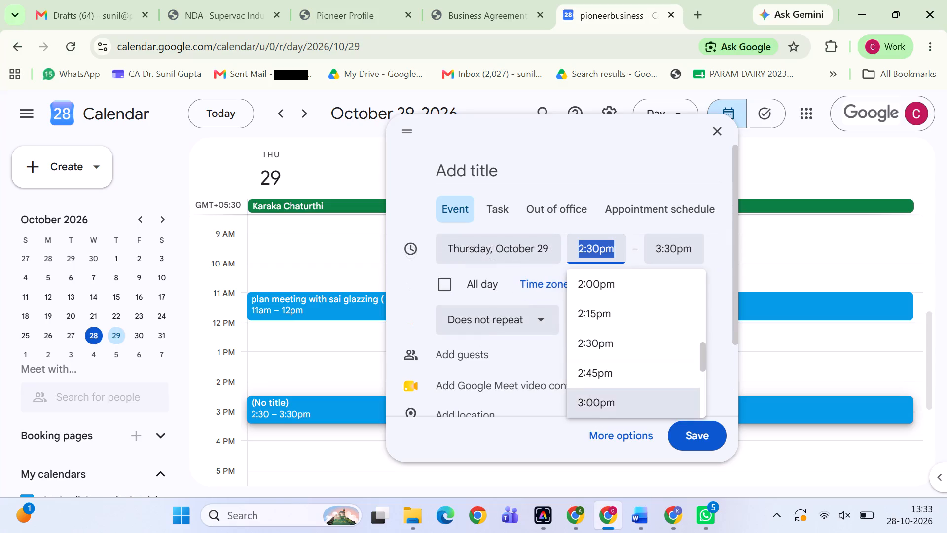
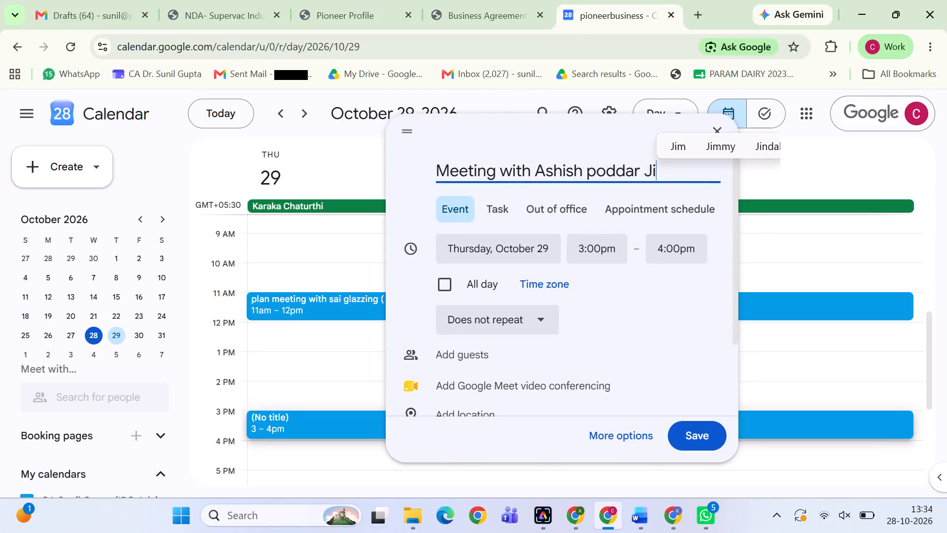
Complete the October 29 3–4pm meeting title by adding "( IPO Discussion )" after the contact's name, and save the event.
{"action": "key", "text": "BackSpace"}
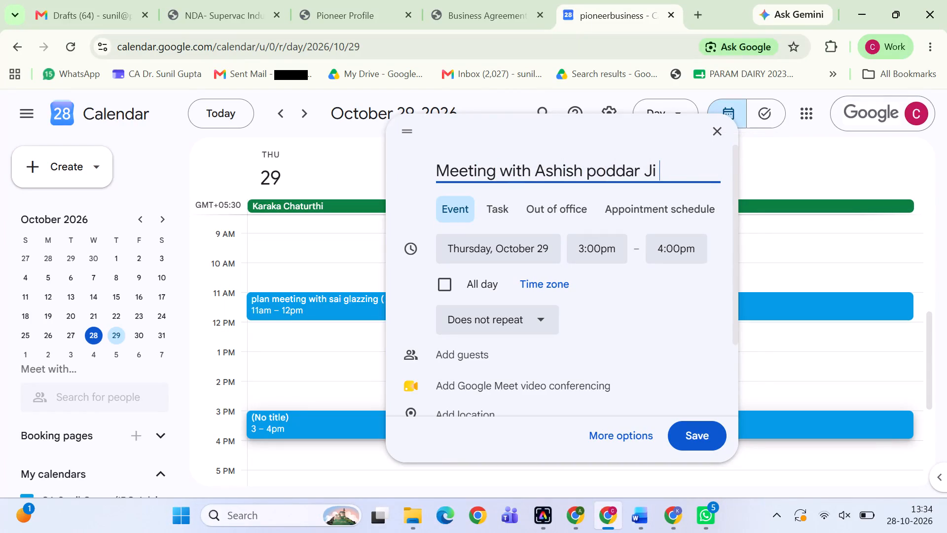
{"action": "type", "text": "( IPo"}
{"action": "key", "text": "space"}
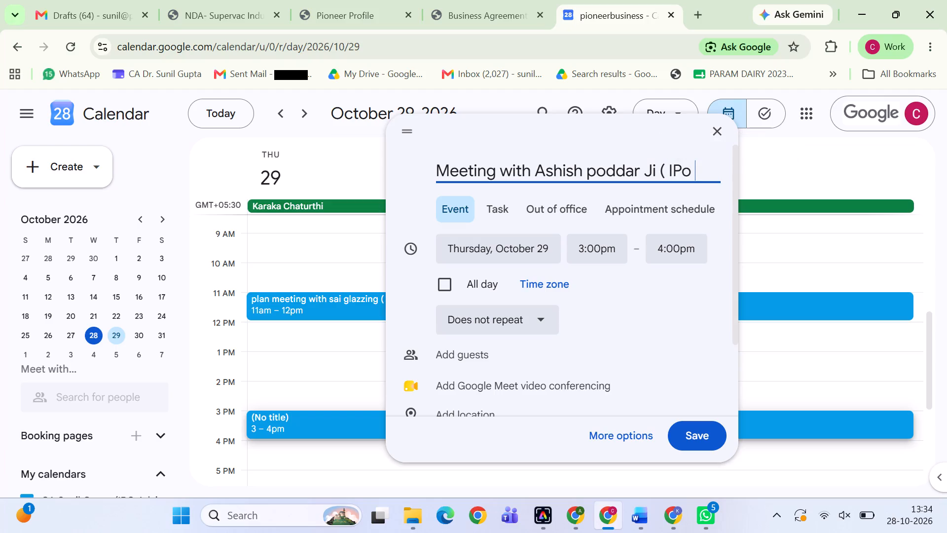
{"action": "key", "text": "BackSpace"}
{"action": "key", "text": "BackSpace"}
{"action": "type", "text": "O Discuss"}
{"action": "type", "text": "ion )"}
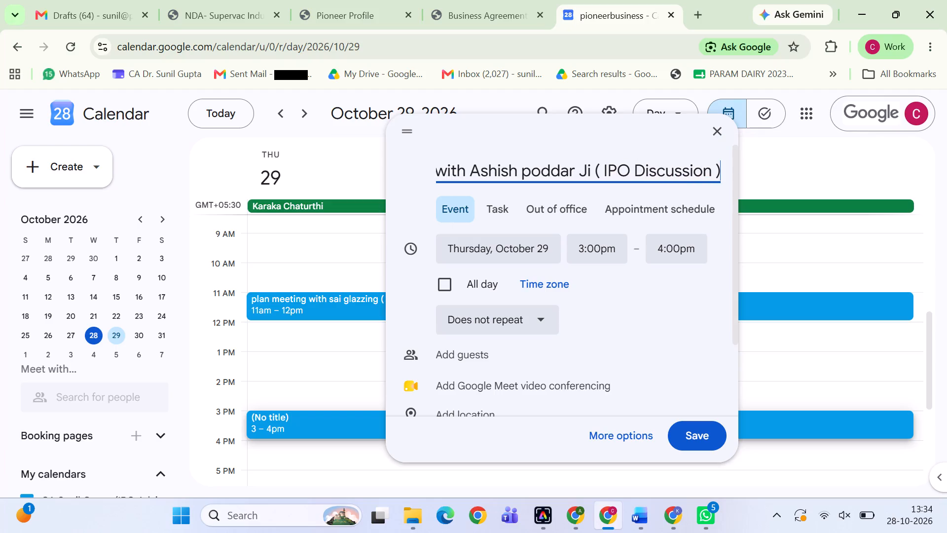
{"action": "left_click", "coordinate": [698, 422]}
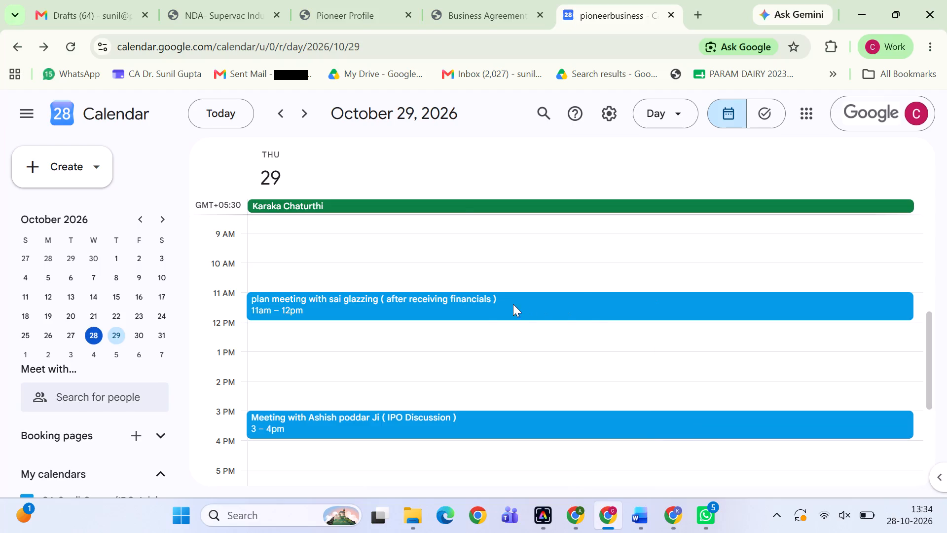